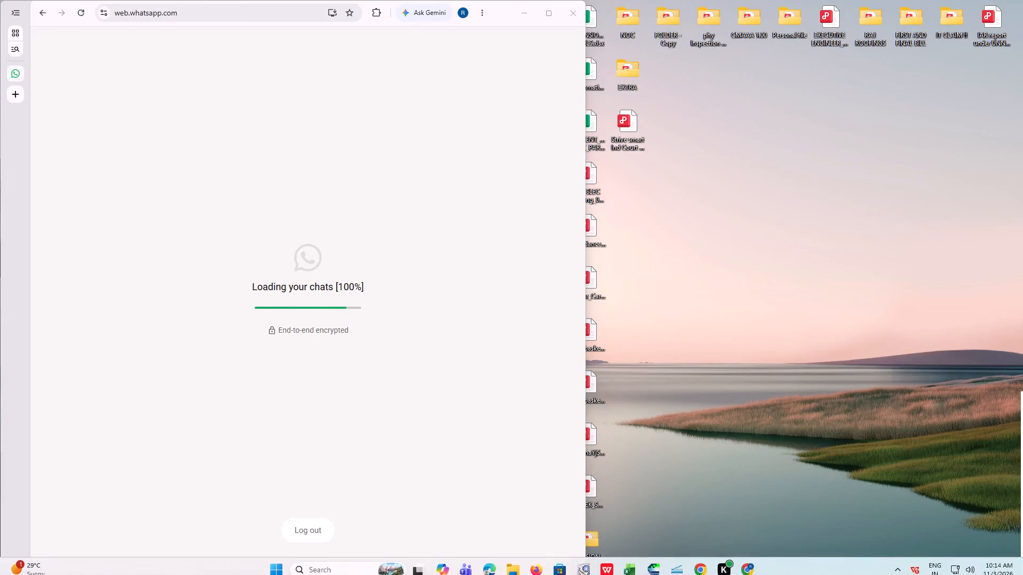
Open the Graintech foods folder in File Explorer.
click(509, 562)
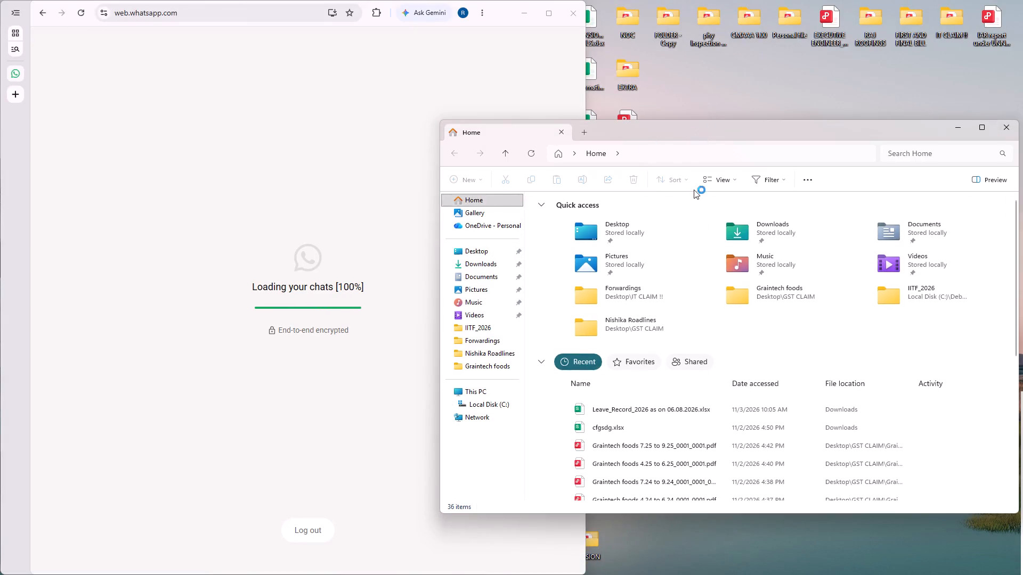
click(494, 363)
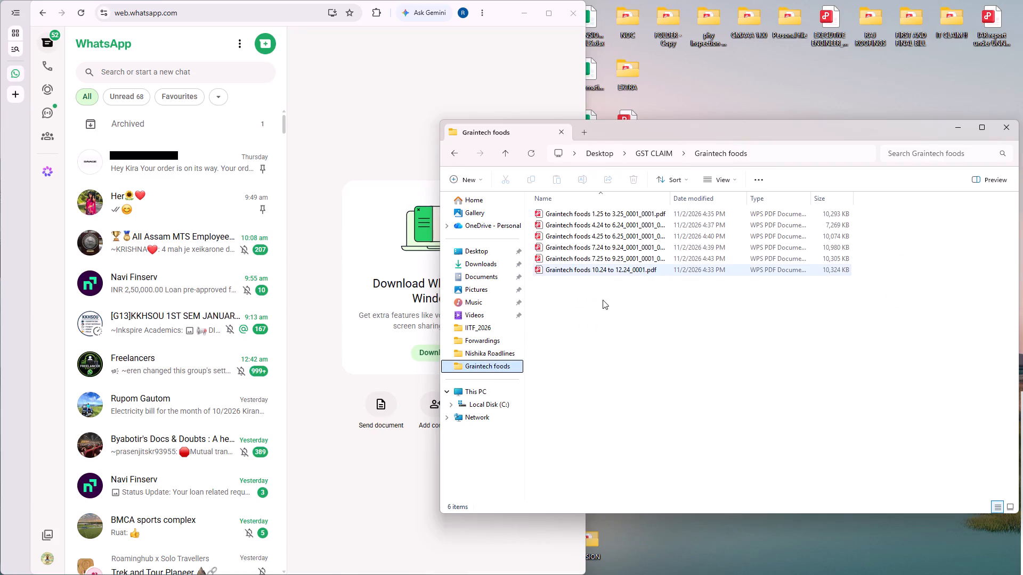
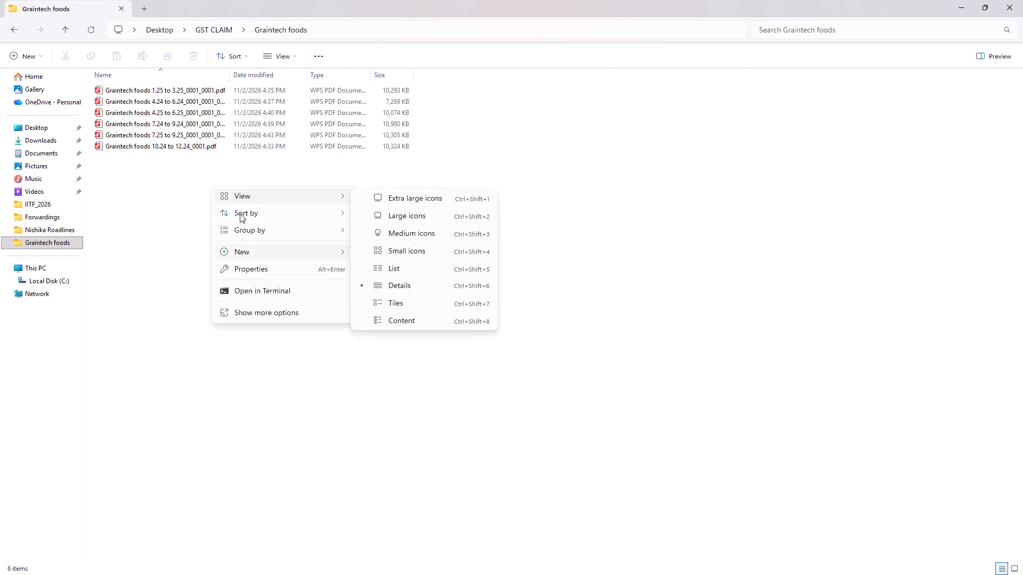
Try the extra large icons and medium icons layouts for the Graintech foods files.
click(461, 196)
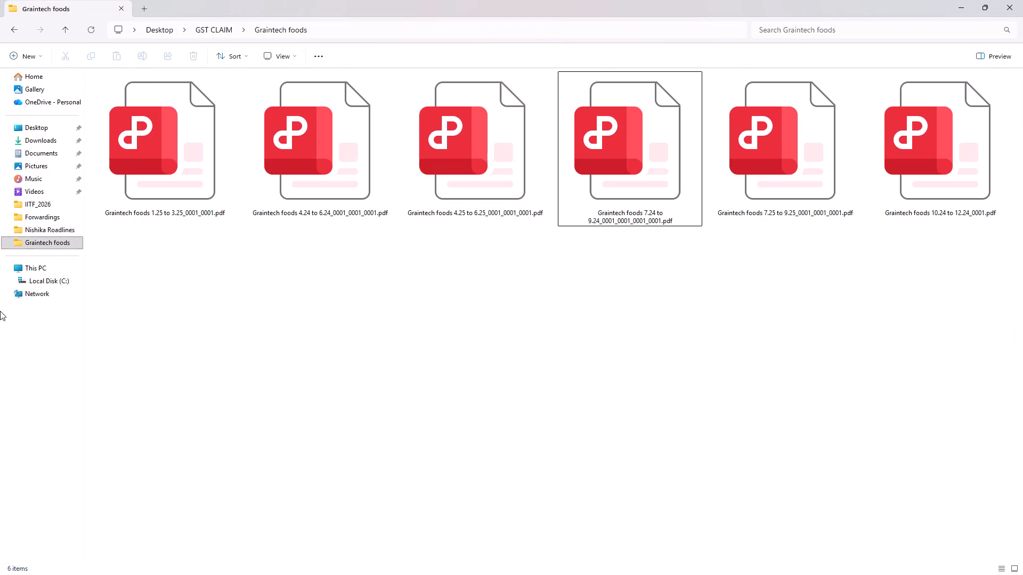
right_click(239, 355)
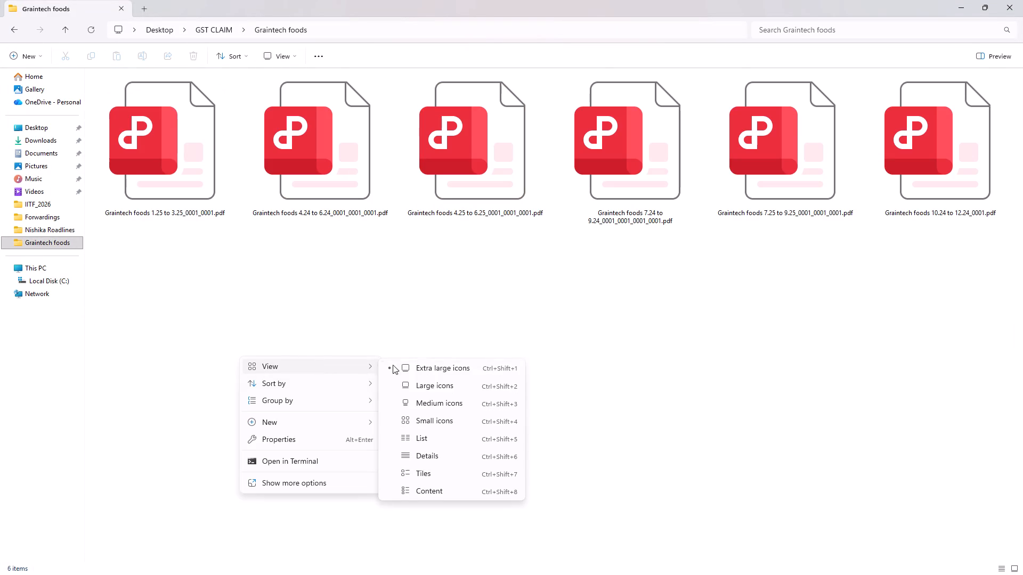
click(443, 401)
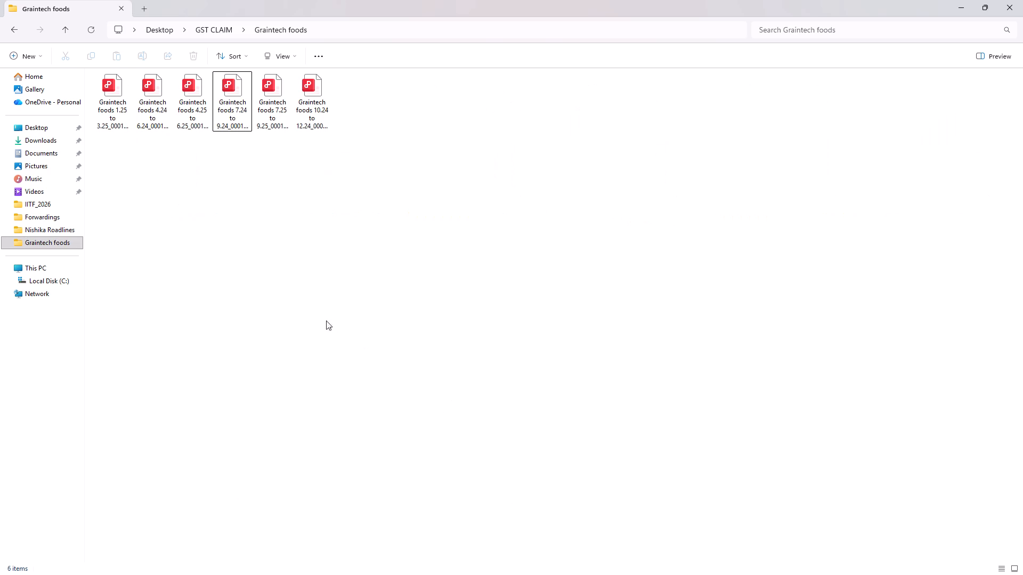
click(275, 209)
Show the Graintech foods files in the List layout.
right_click(347, 141)
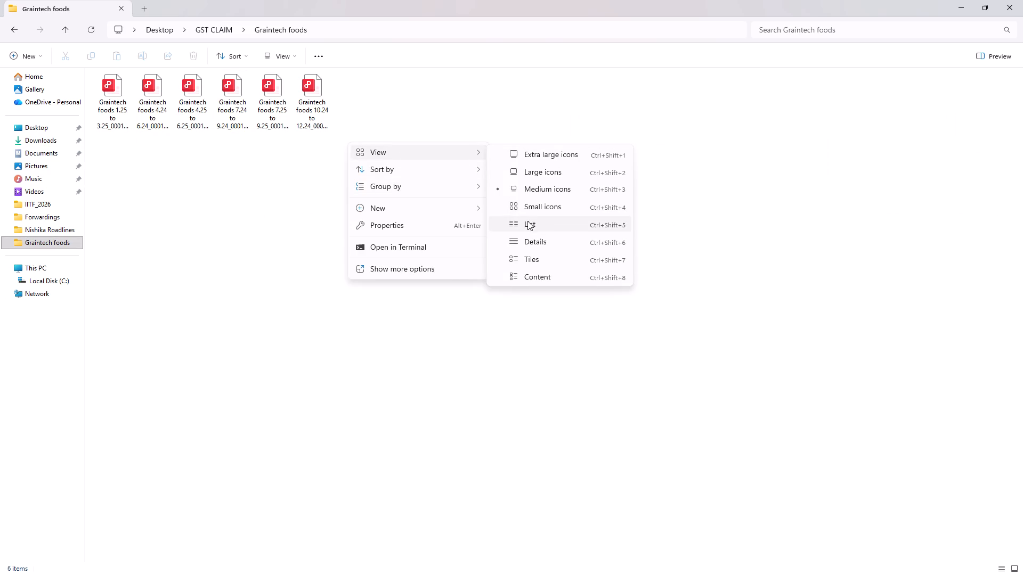
click(545, 225)
click(165, 175)
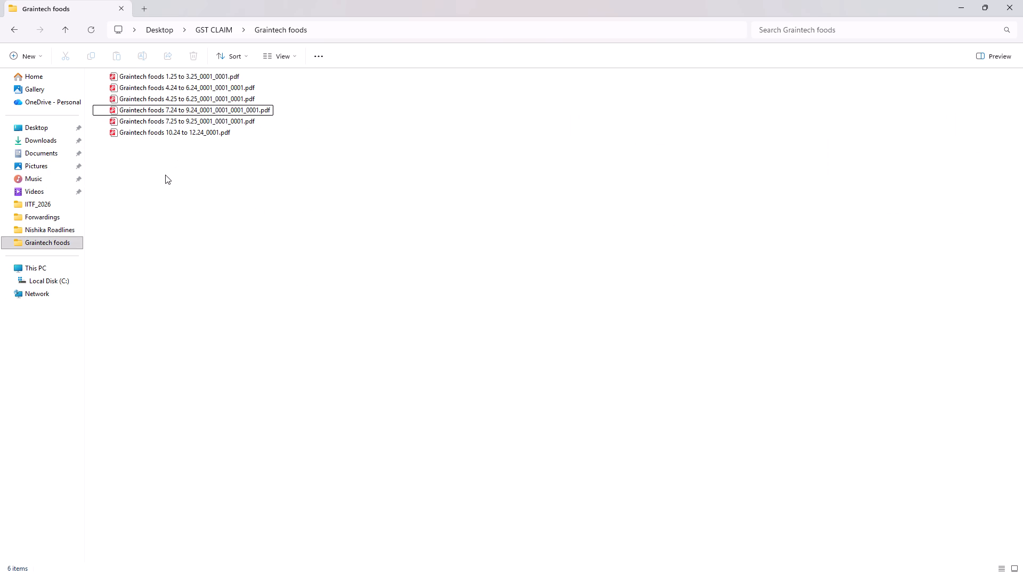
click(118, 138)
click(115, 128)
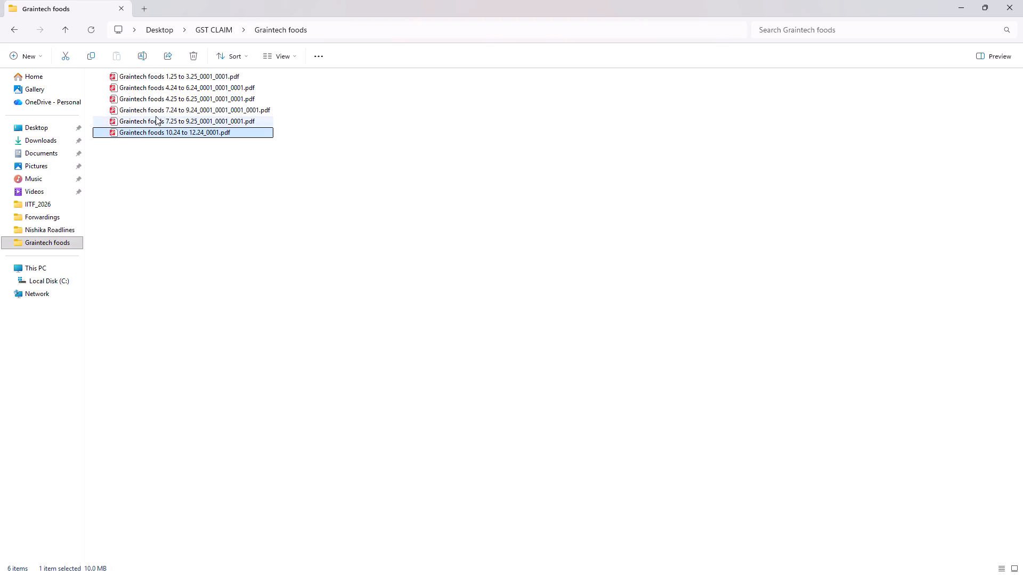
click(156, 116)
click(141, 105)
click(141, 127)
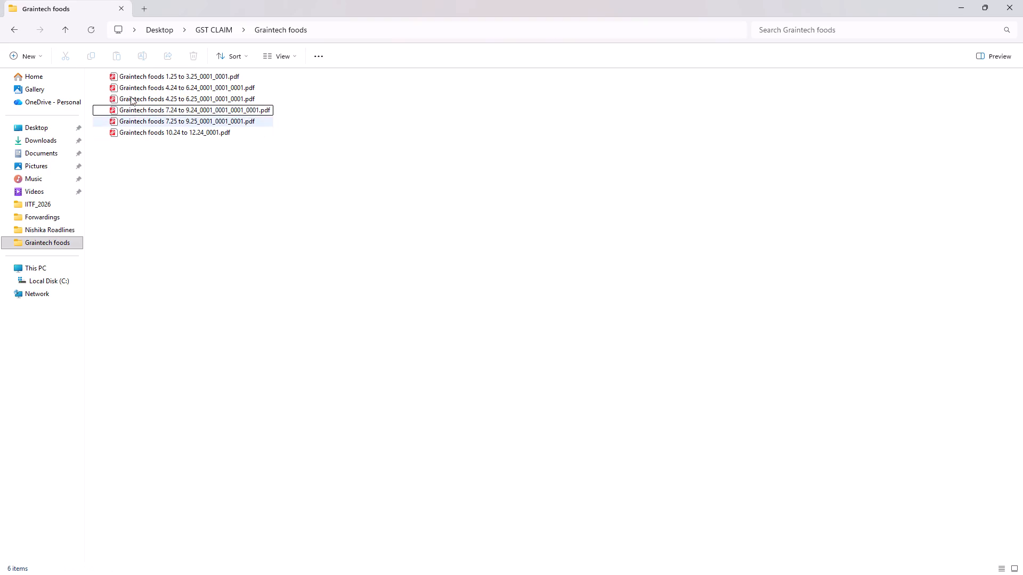
Leave the Graintech foods folder and open the Desktop folder to look through its contents.
click(18, 23)
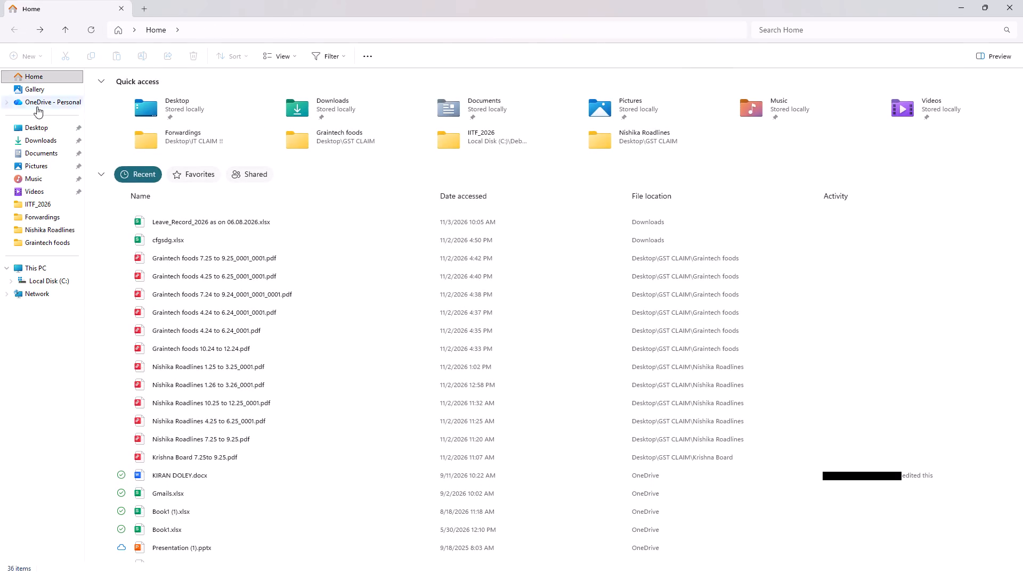
click(45, 129)
scroll(260, 144, down, 3)
scroll(269, 162, up, 6)
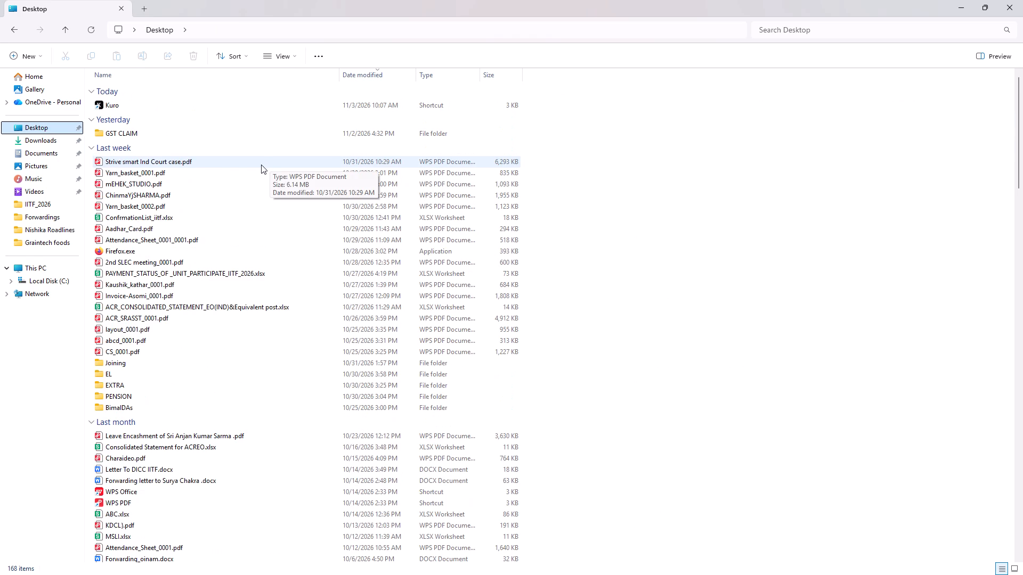
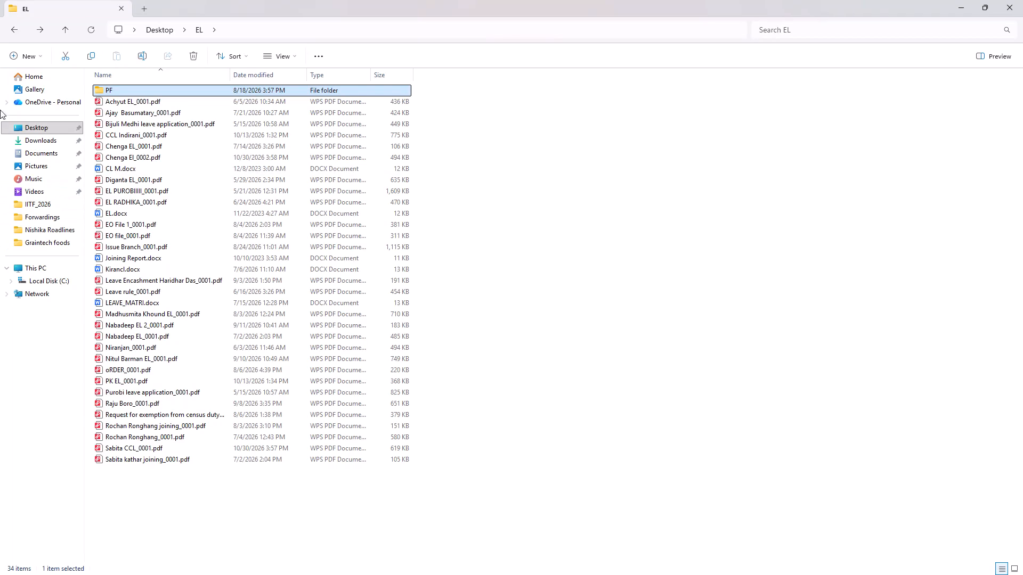
Go back from the EL folder to the Desktop and open the GST CLAIM folder.
click(15, 38)
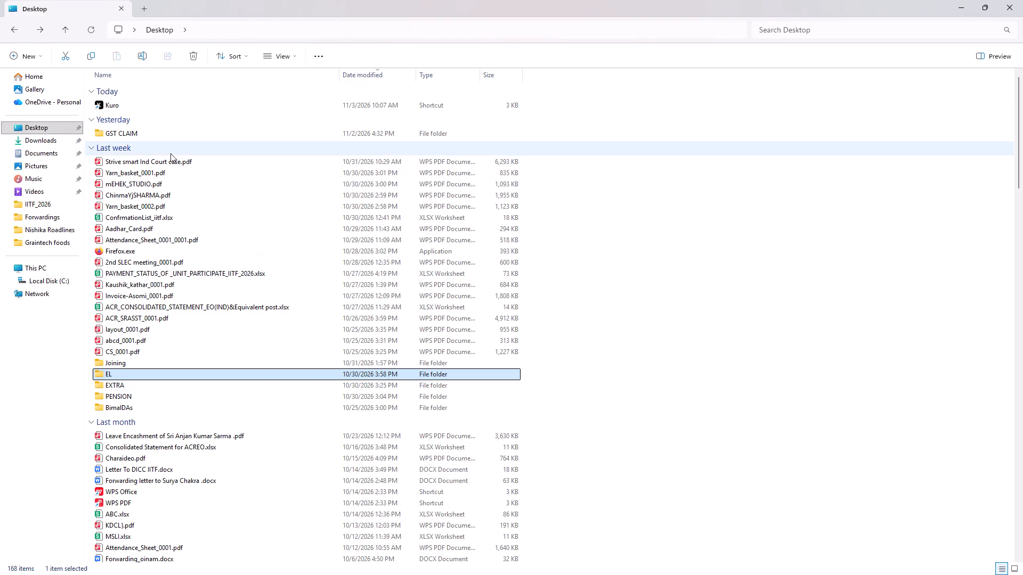
double_click(166, 135)
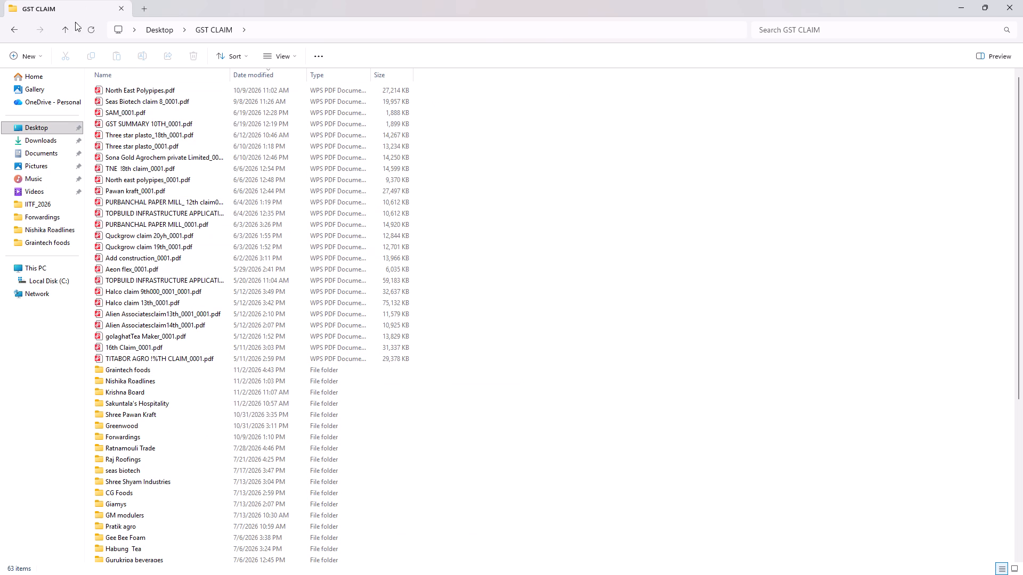
Create a new folder inside the GST CLAIM folder.
click(17, 61)
click(60, 80)
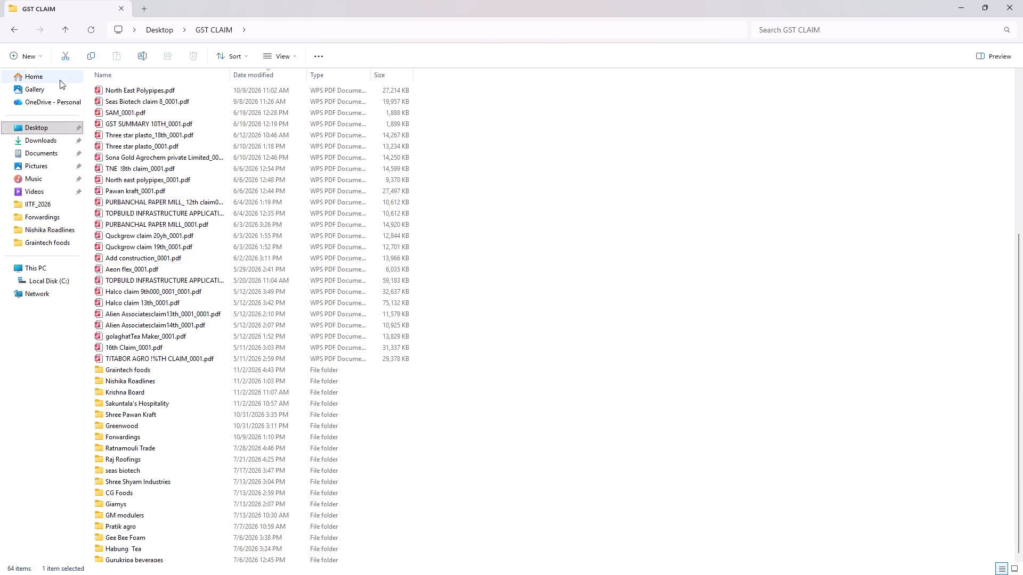
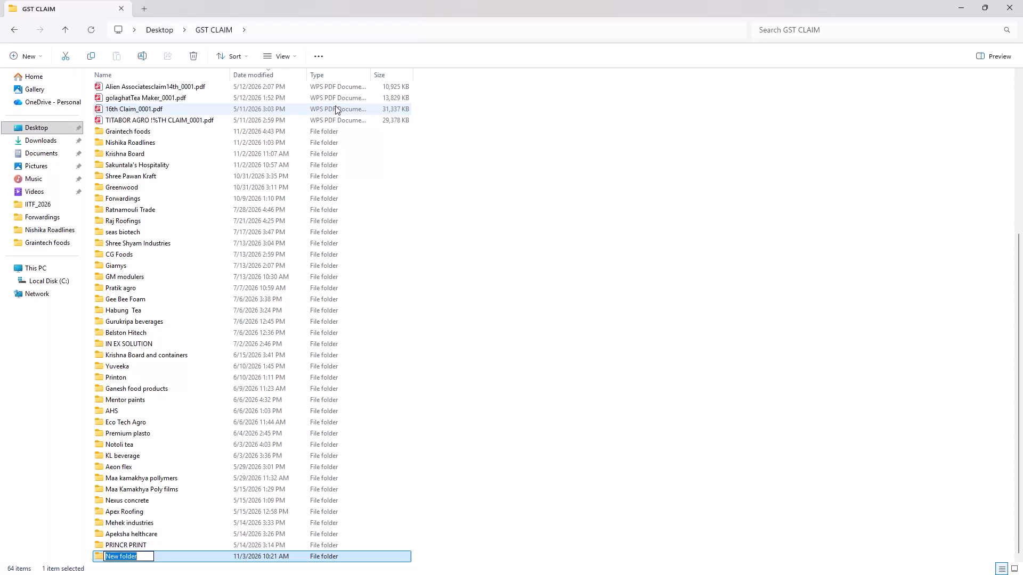
Name the newly created folder in GST CLAIM "GS Lubes".
key(backslash)
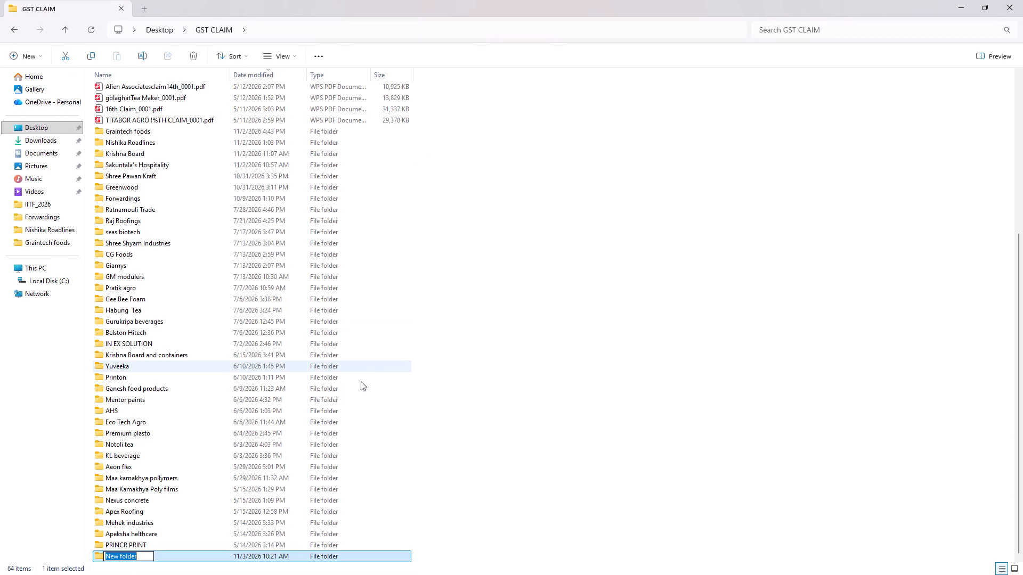
key(BackSpace)
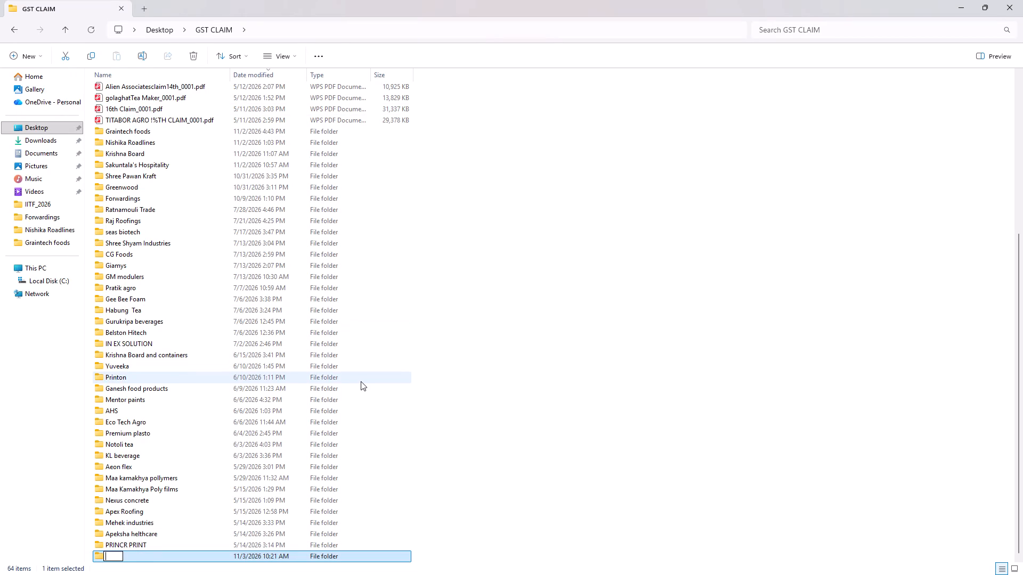
key(shift+g)
key(shift+s)
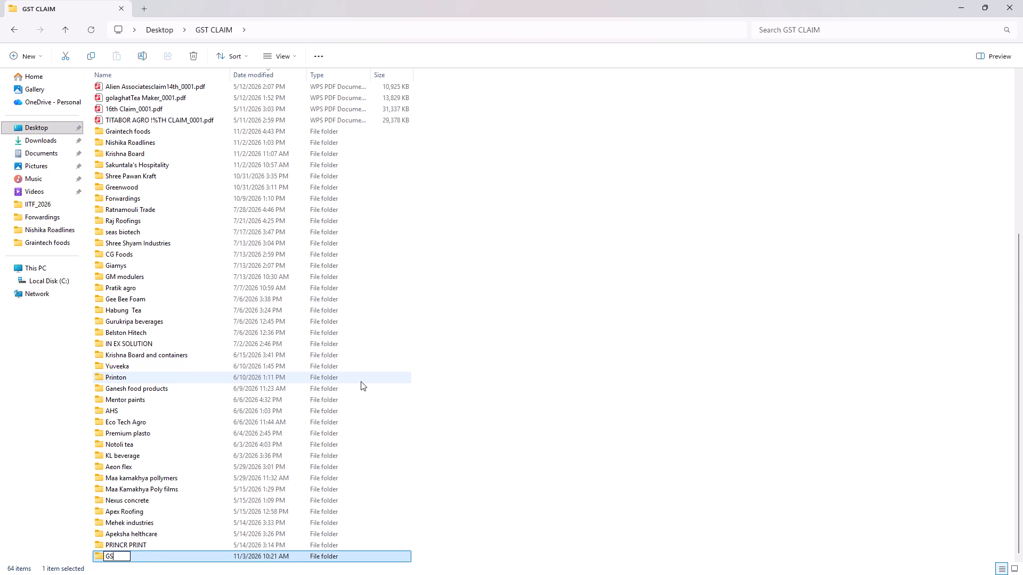
key(shift+l)
key(BackSpace)
key(space)
key(shift+l)
text(ubes)
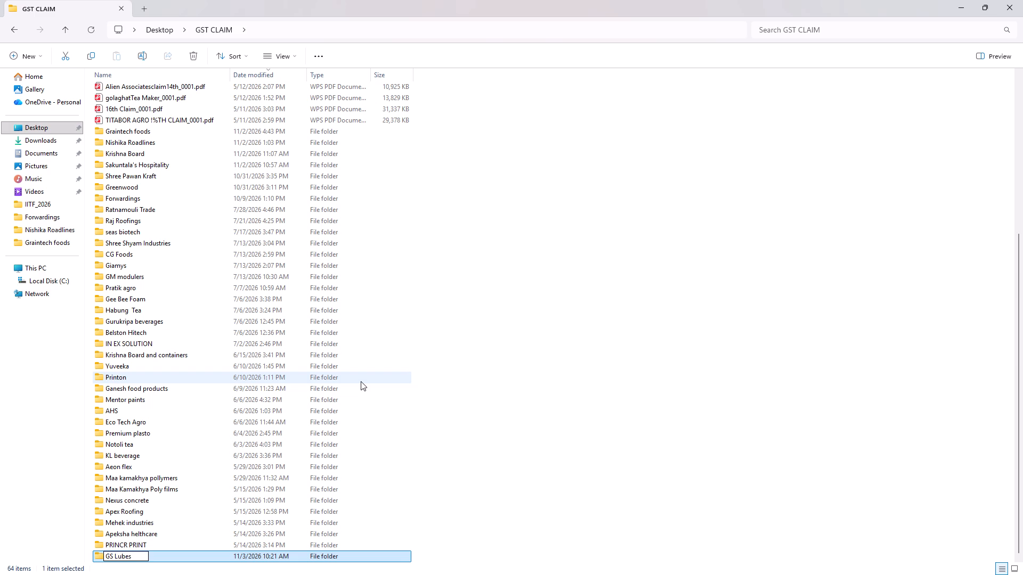
key(Return)
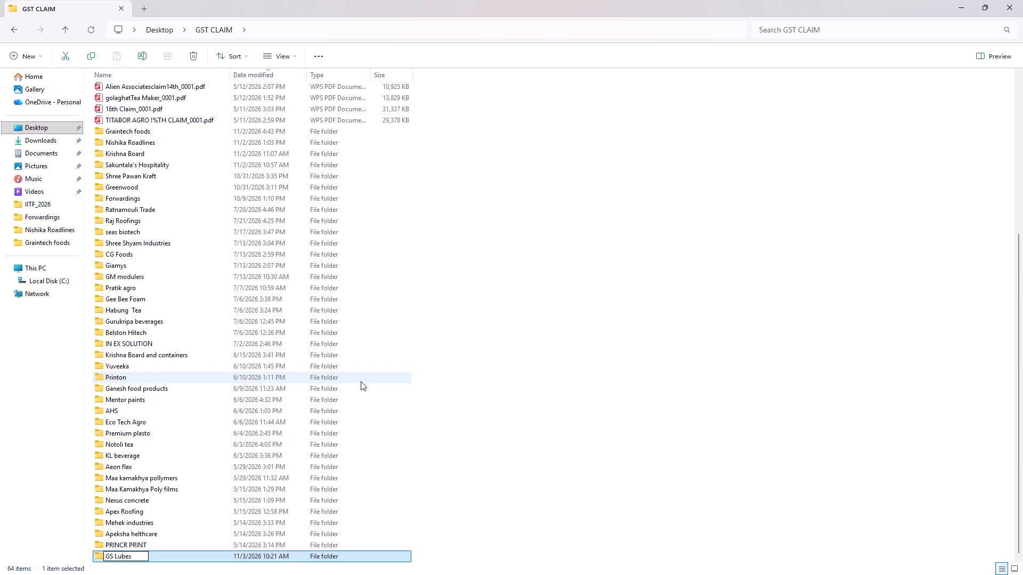
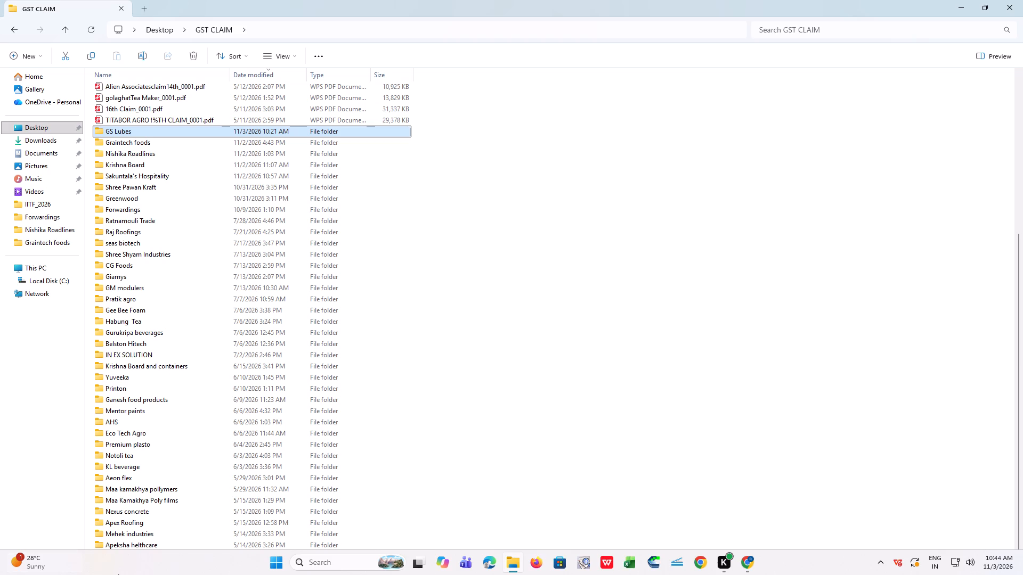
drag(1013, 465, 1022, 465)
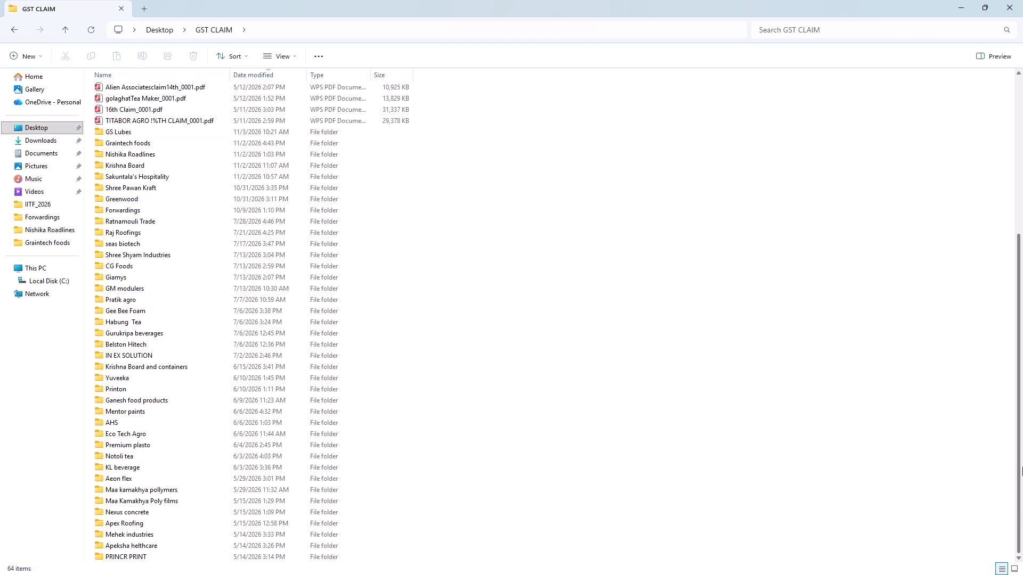
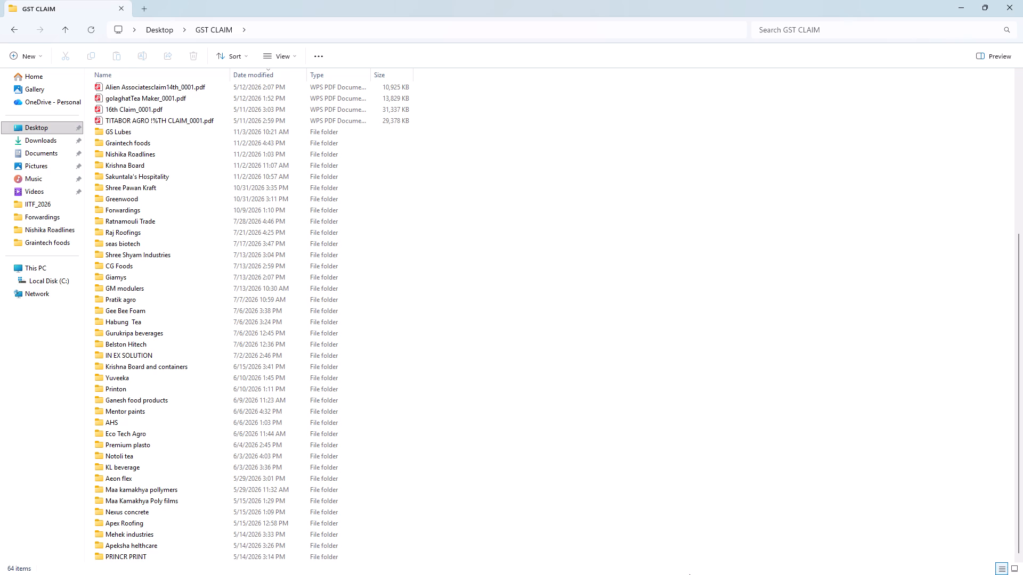
Switch to HP Scan and scan the paper claim documents using the Save as PDF shortcut.
ctrl+click(668, 566)
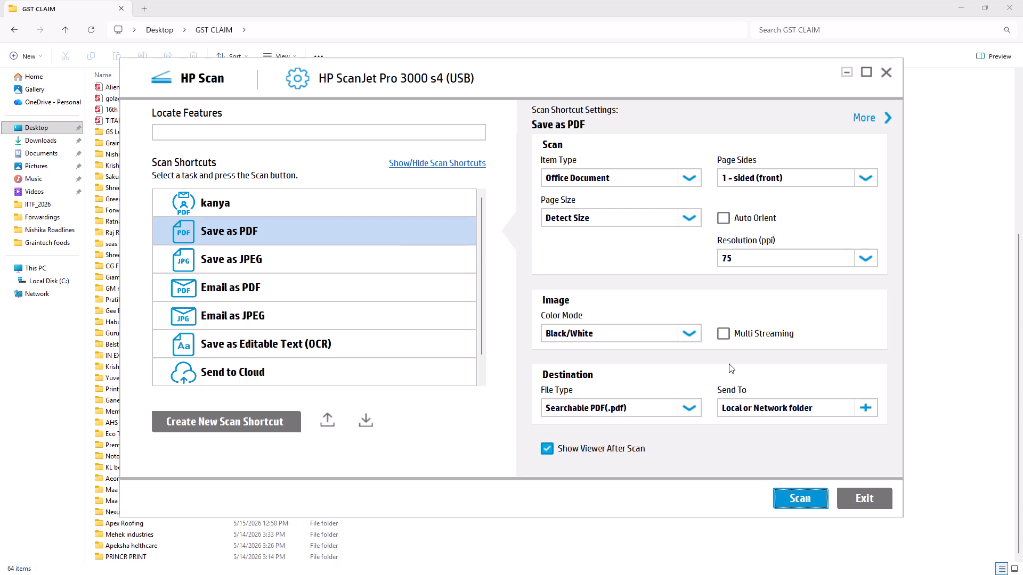
ctrl+click(806, 500)
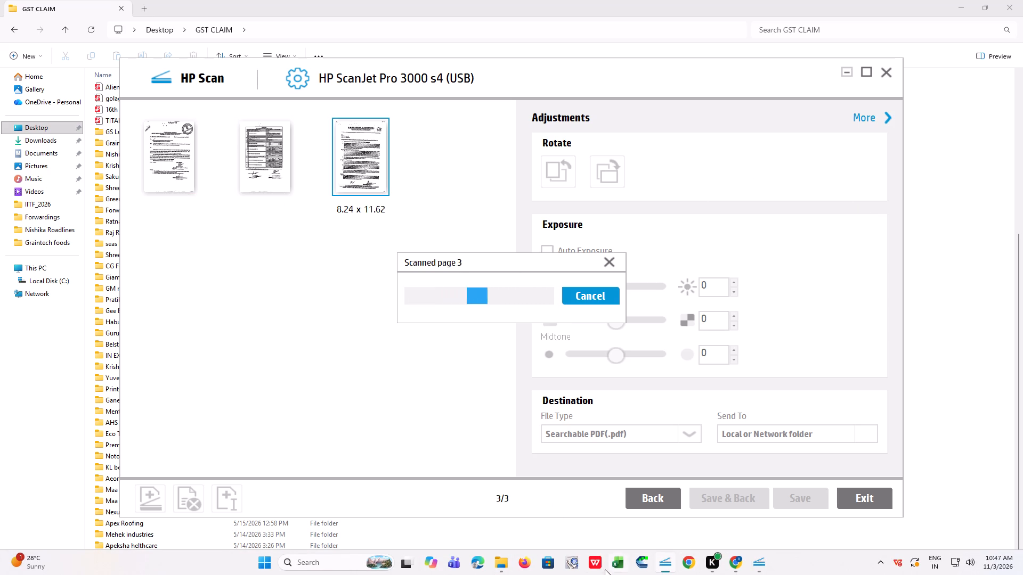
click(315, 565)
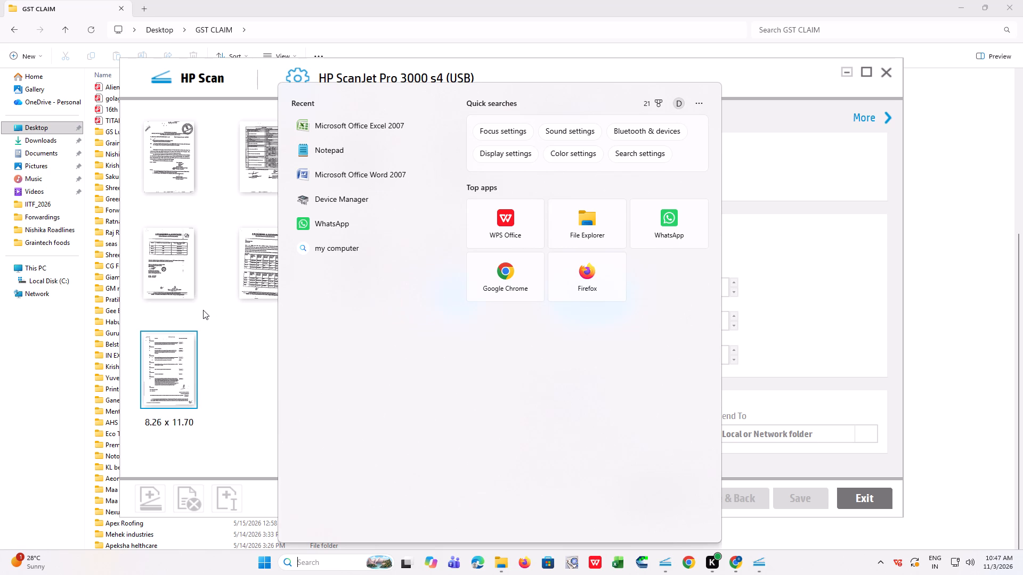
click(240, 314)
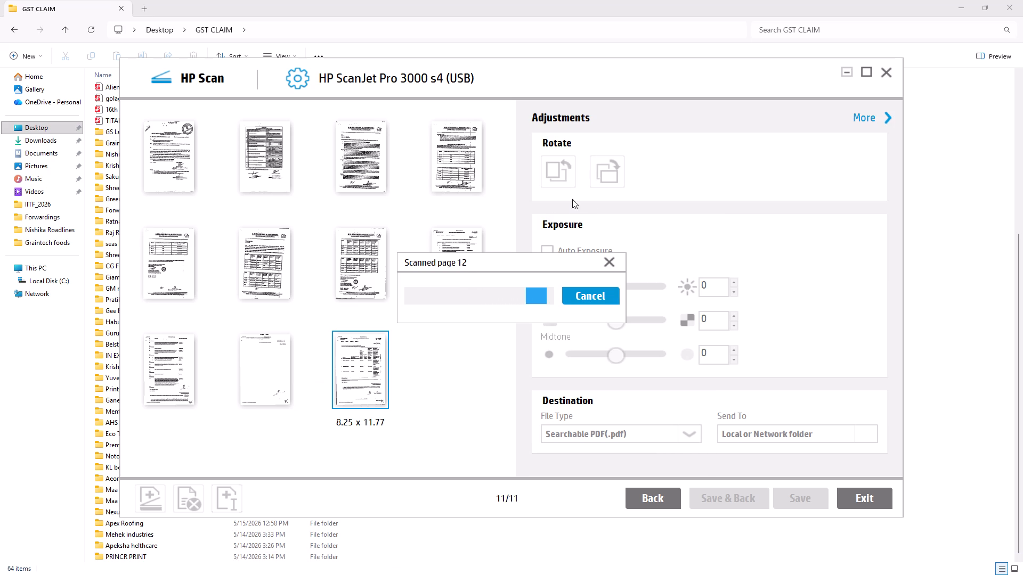
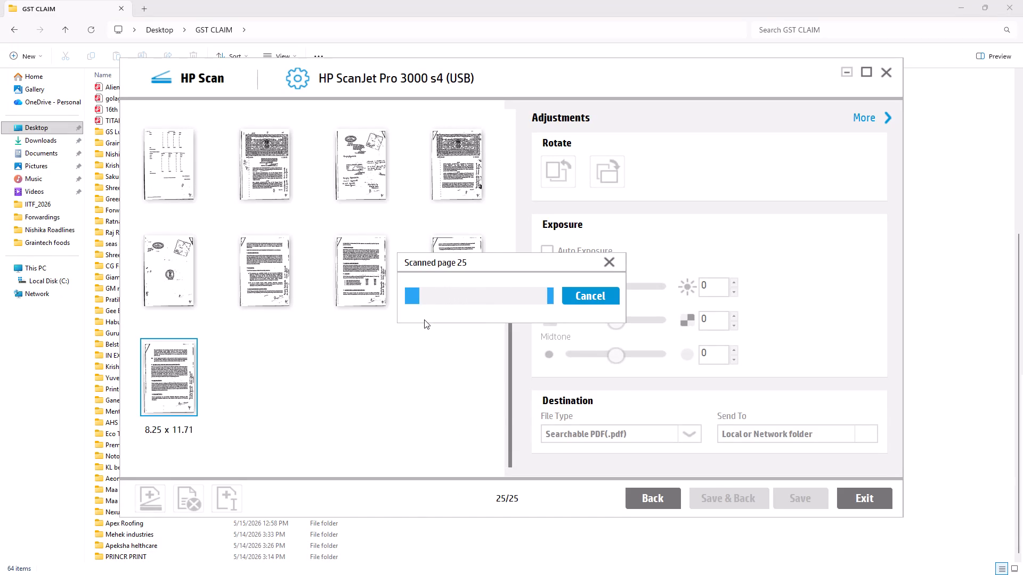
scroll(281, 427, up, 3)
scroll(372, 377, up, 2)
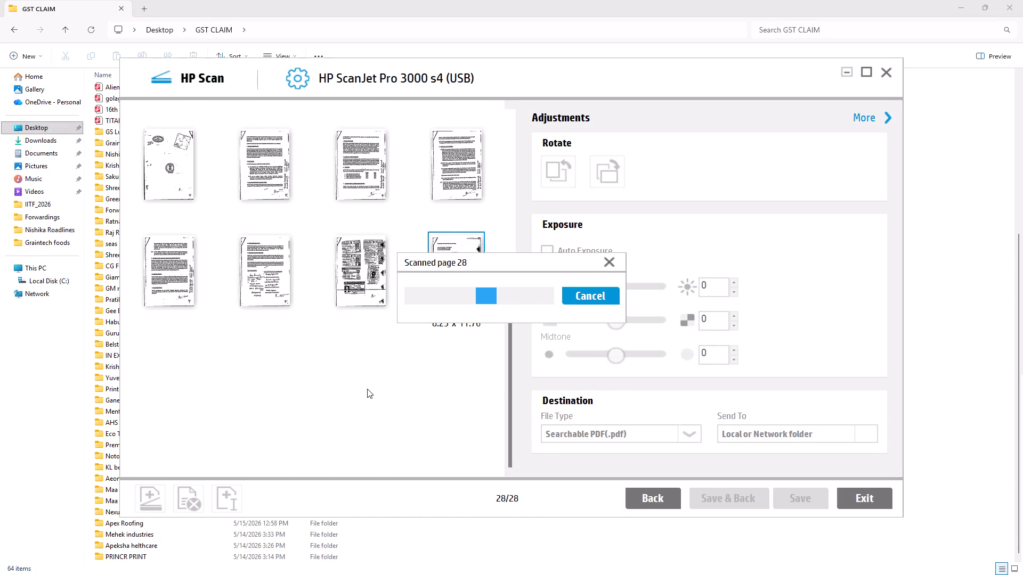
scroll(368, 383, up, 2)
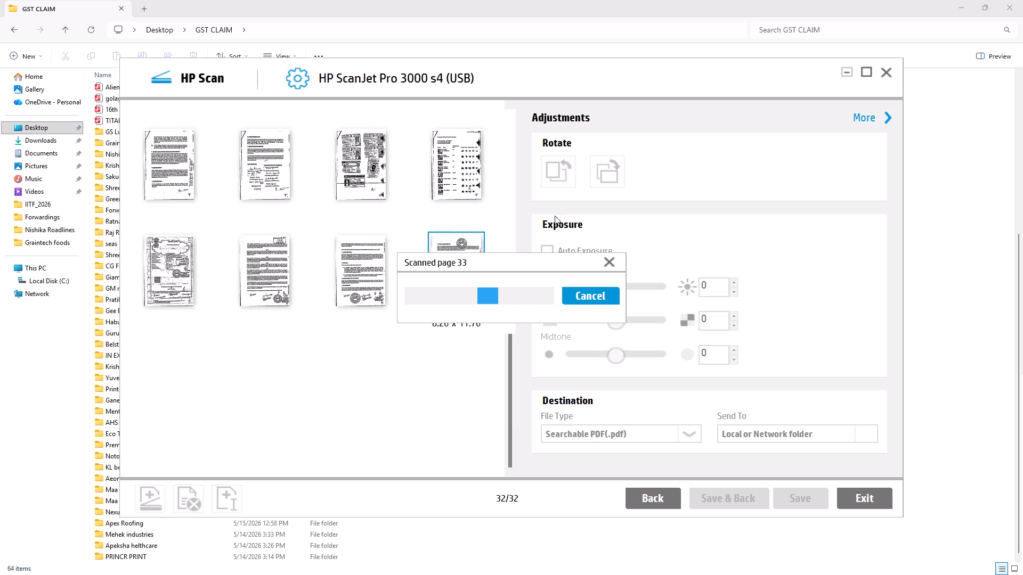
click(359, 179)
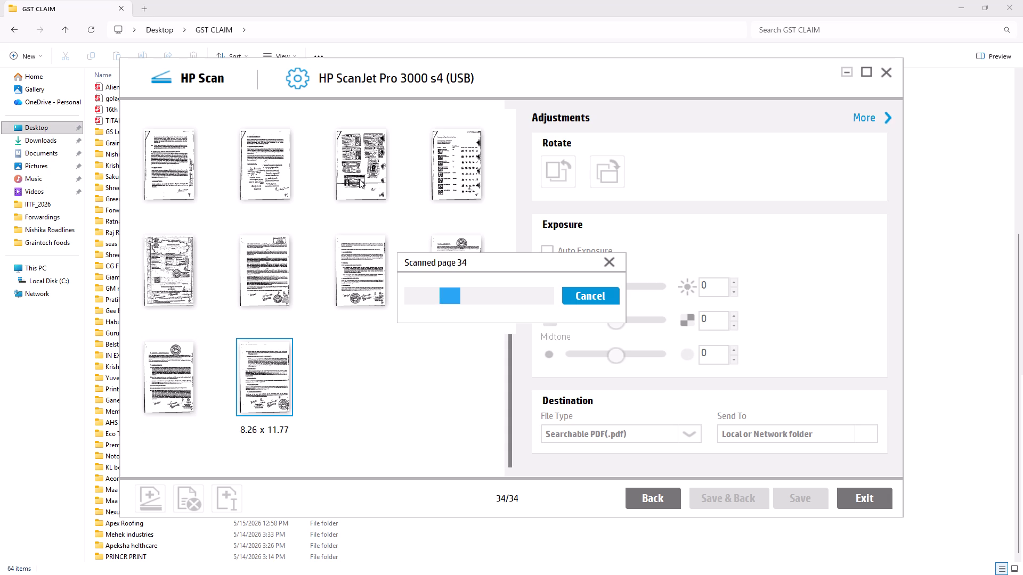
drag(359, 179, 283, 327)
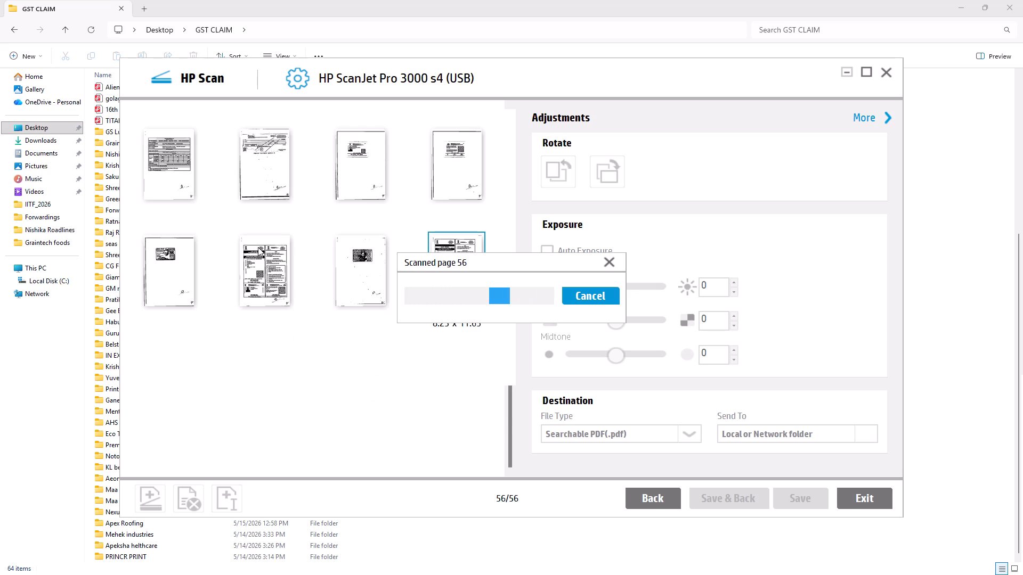
Start saving the scanned pages and choose the GS Lubes folder inside GST CLAIM on the Desktop as the destination.
click(810, 504)
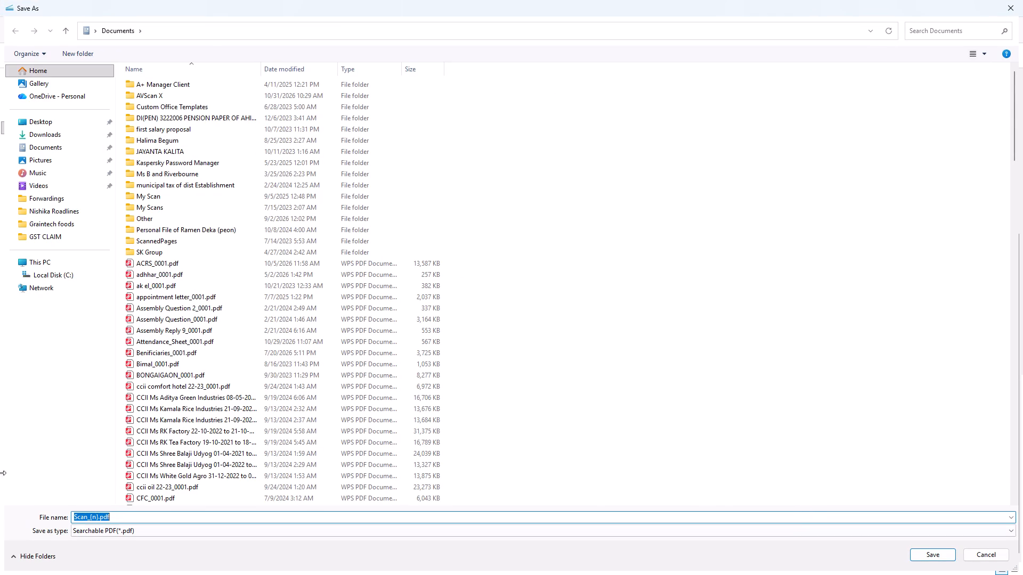
click(61, 120)
click(31, 235)
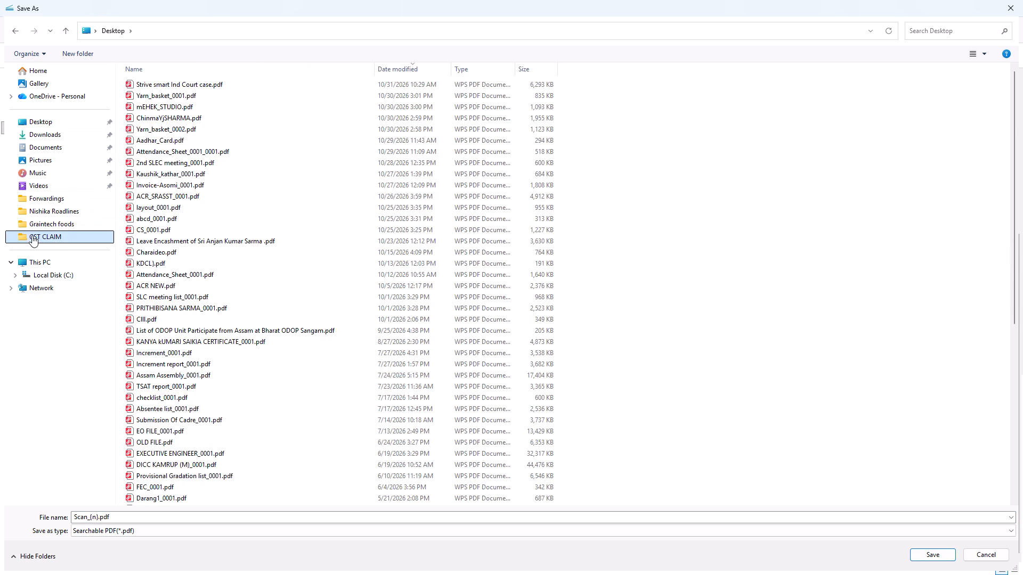
scroll(157, 230, down, 3)
double_click(167, 268)
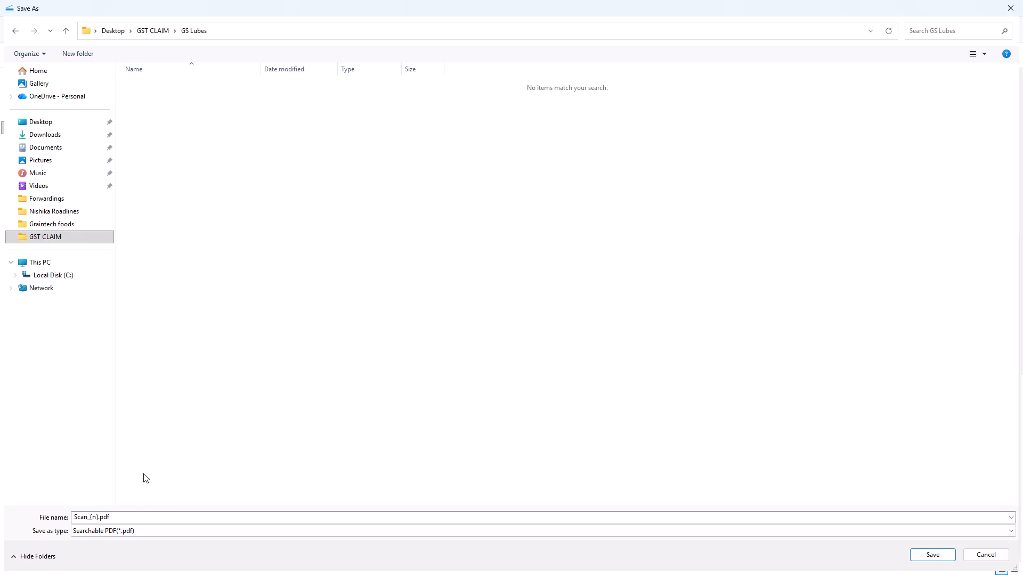
Name the searchable PDF "GS Lubes 1.25 to 3.25" and save it.
click(132, 513)
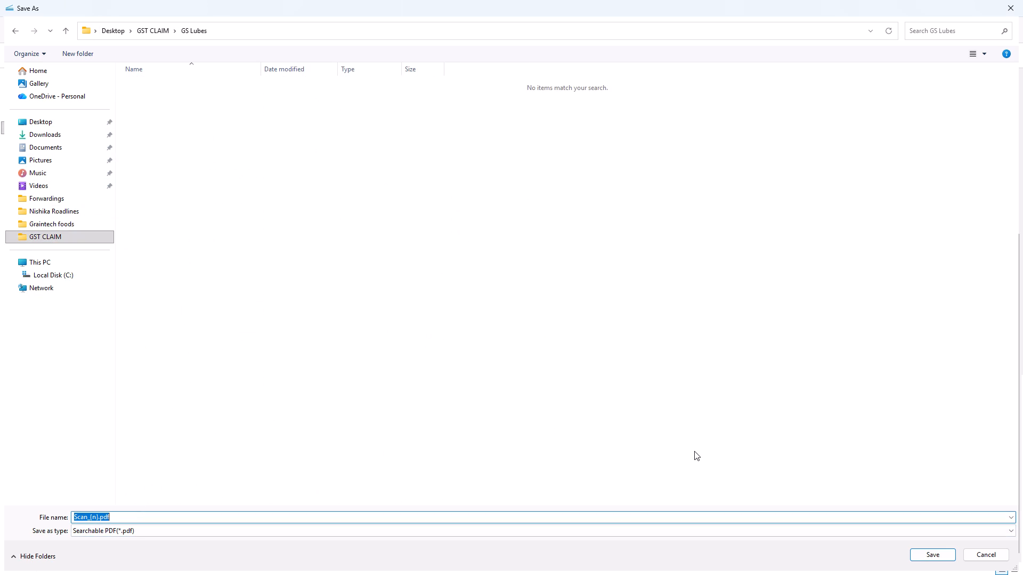
key(BackSpace)
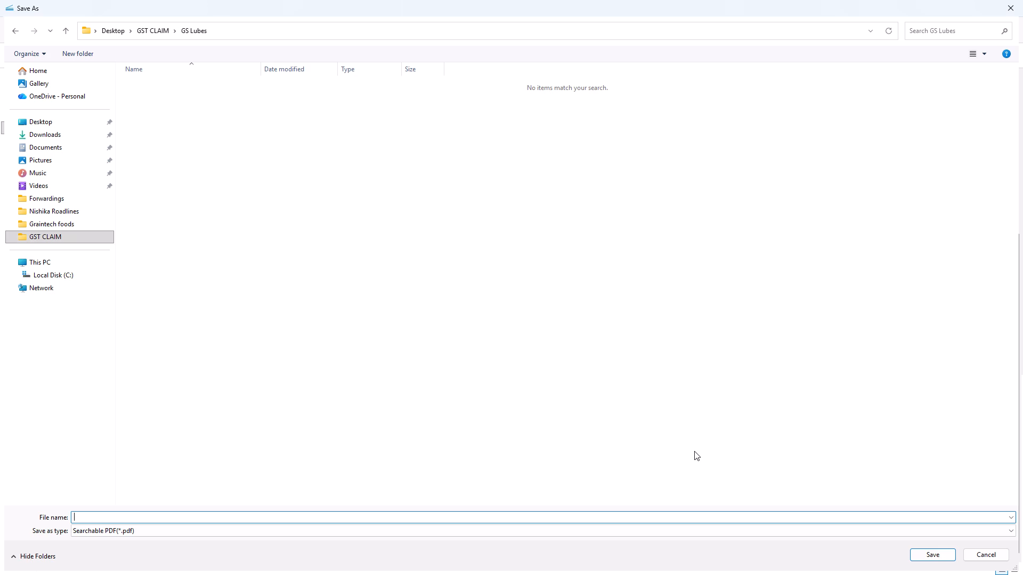
text(GS)
key(space)
text(Lubes)
key(space)
key(1)
text(.25)
key(space)
text(to)
key(space)
key(3)
text(.25)
key(Return)
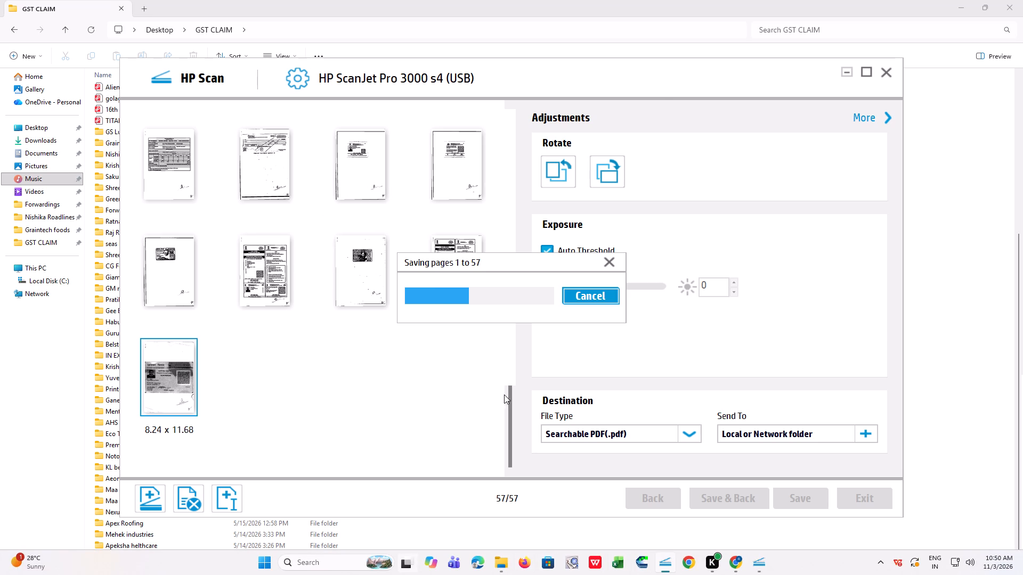
click(391, 160)
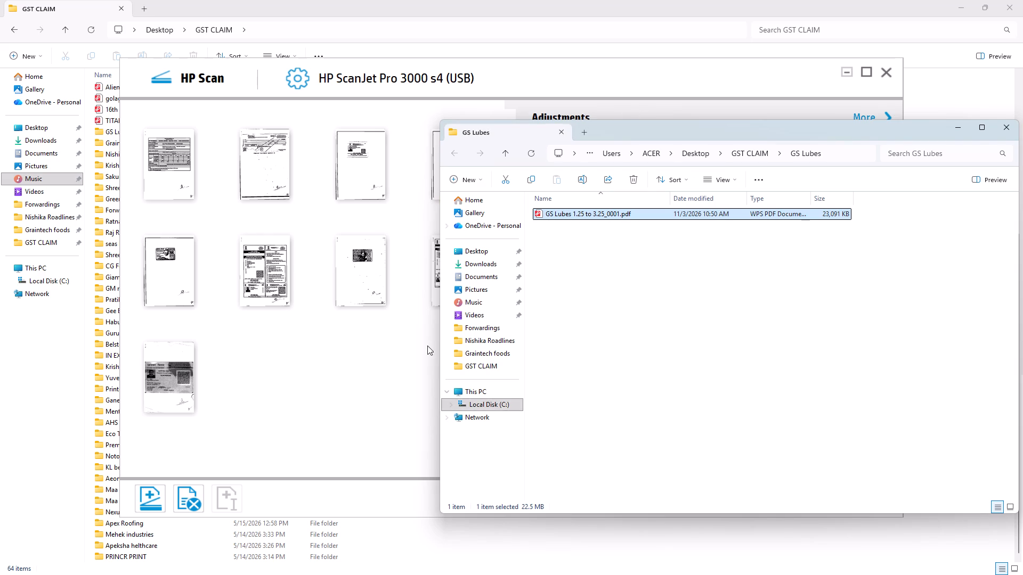
Return to HP Scan and leave the scanned pages view to go back to the scan start screen.
click(411, 279)
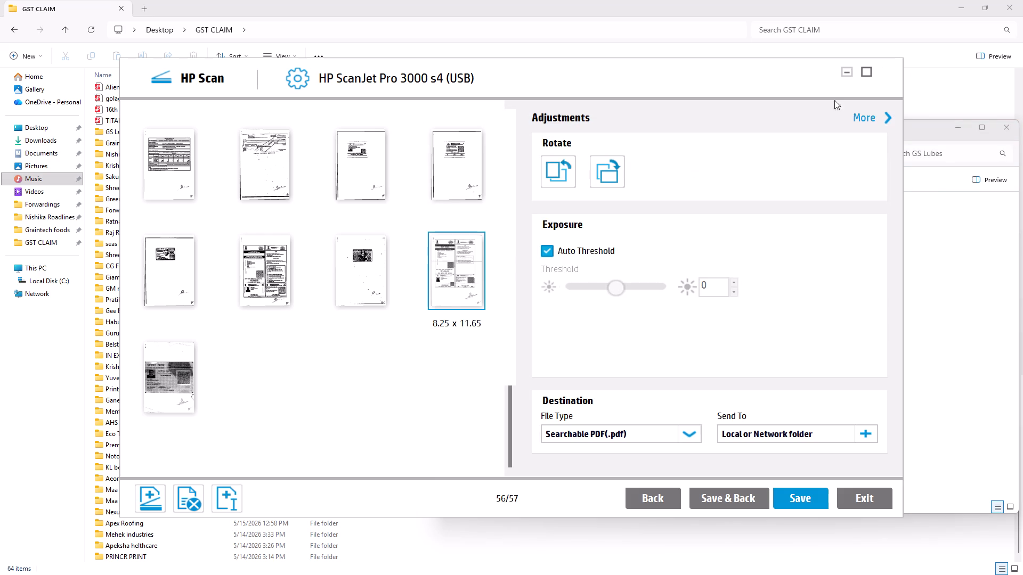
click(663, 499)
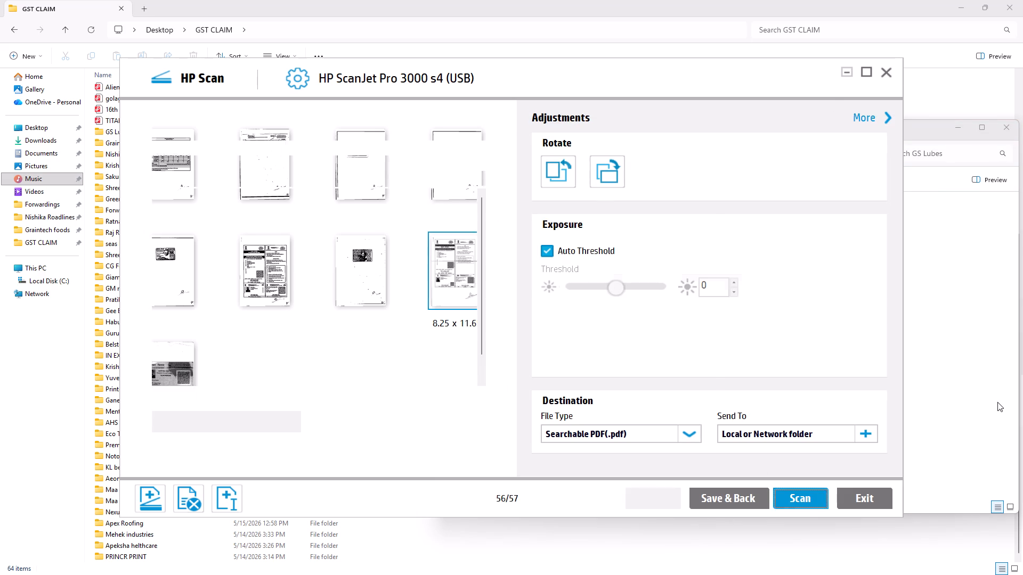
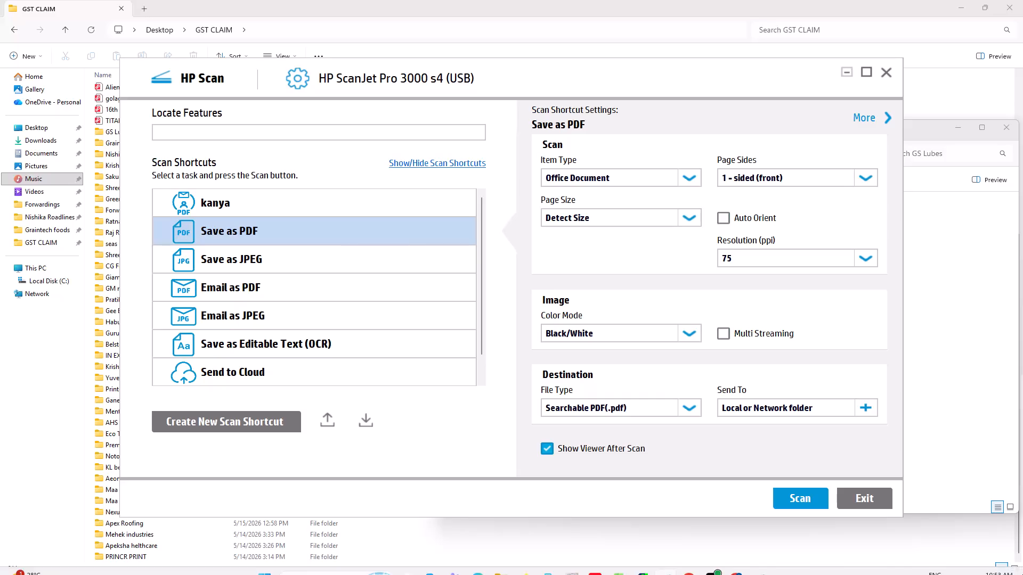
Scan the next batch of claim documents using the Save as PDF scan profile.
click(792, 492)
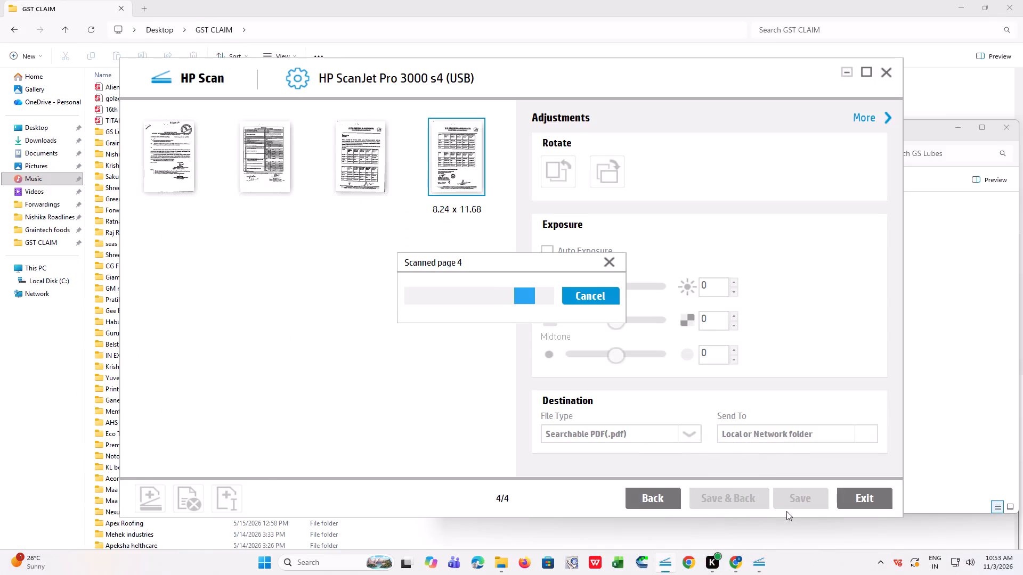
click(368, 260)
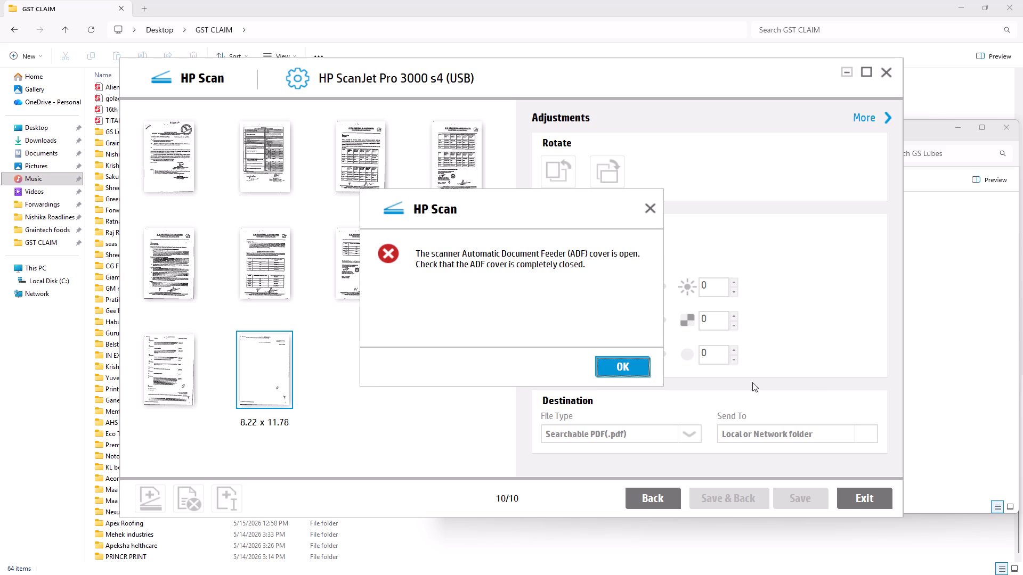
Dismiss the document feeder error and scan the remaining pages into the same document after the last scanned page.
click(621, 369)
click(151, 498)
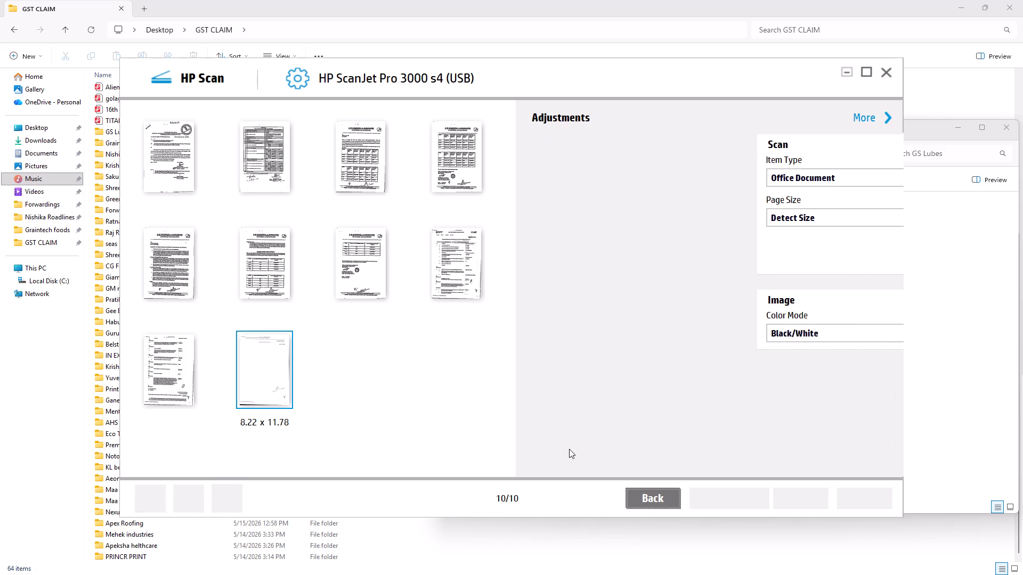
click(787, 494)
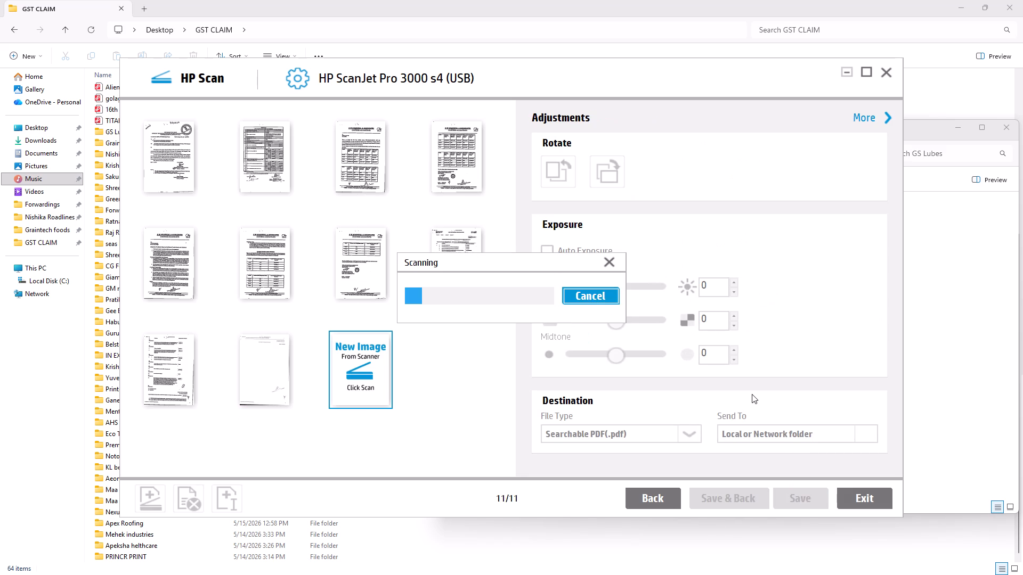
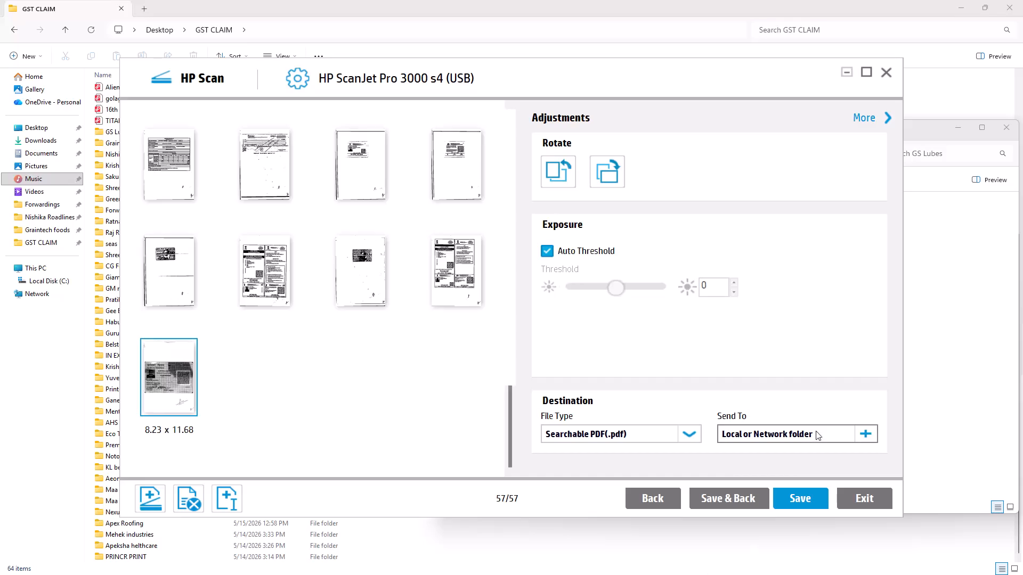
Save the scanned document as searchable PDF "GS Lubes 4.25 to 6.25_0001.pdf" in the GS Lubes folder inside GST CLAIM.
click(784, 498)
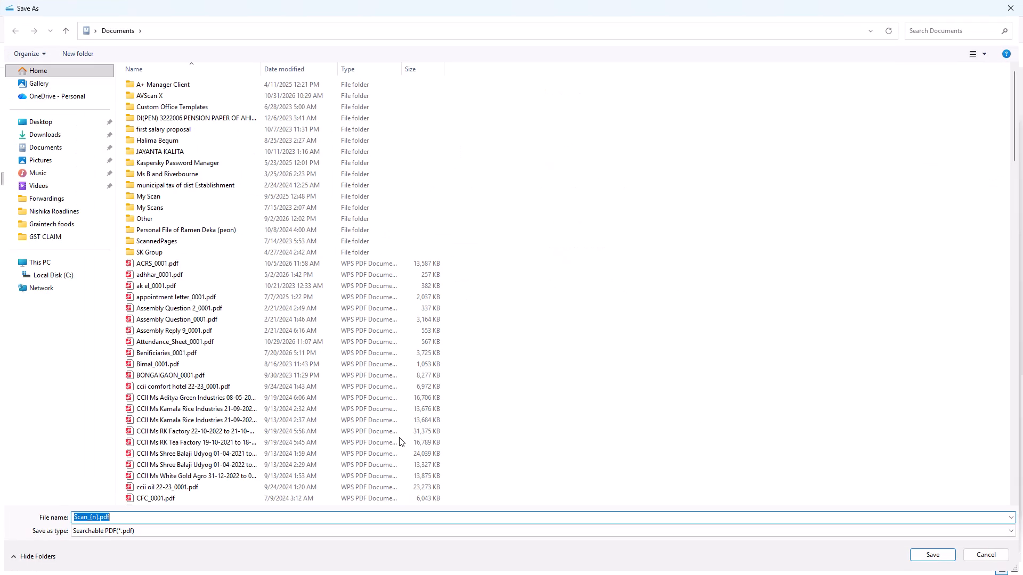
click(43, 234)
click(166, 363)
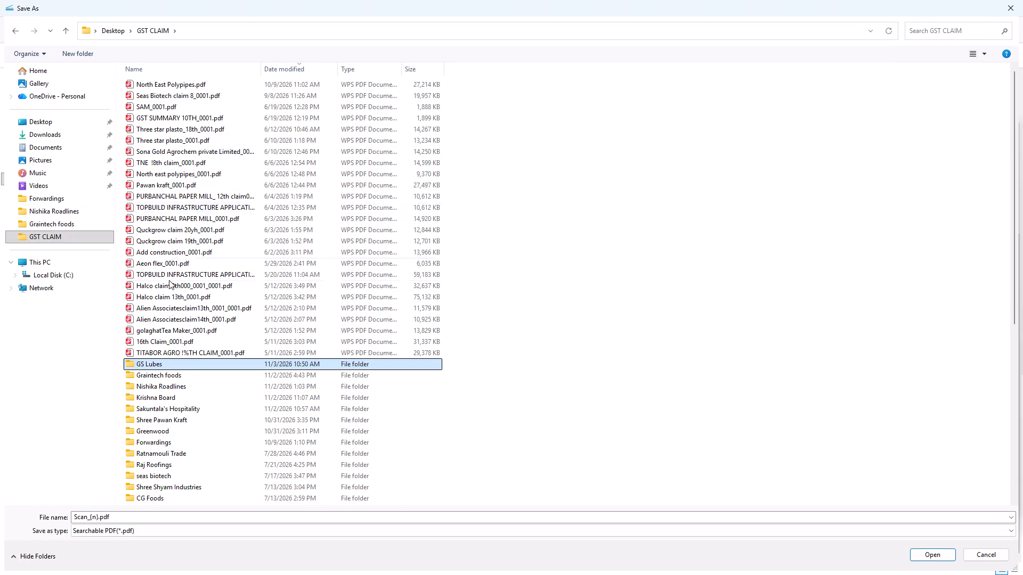
double_click(166, 365)
click(178, 85)
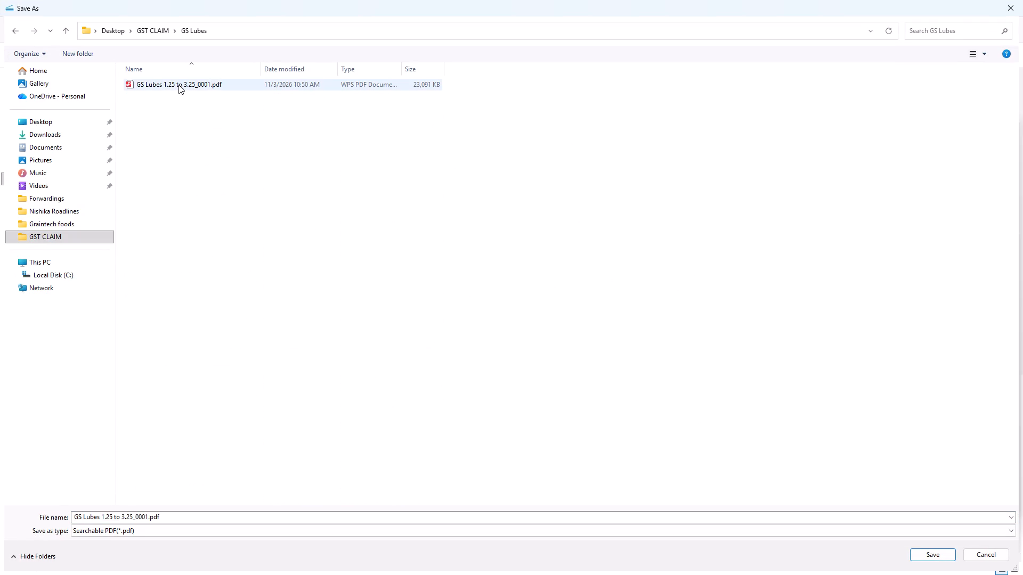
double_click(105, 516)
click(105, 516)
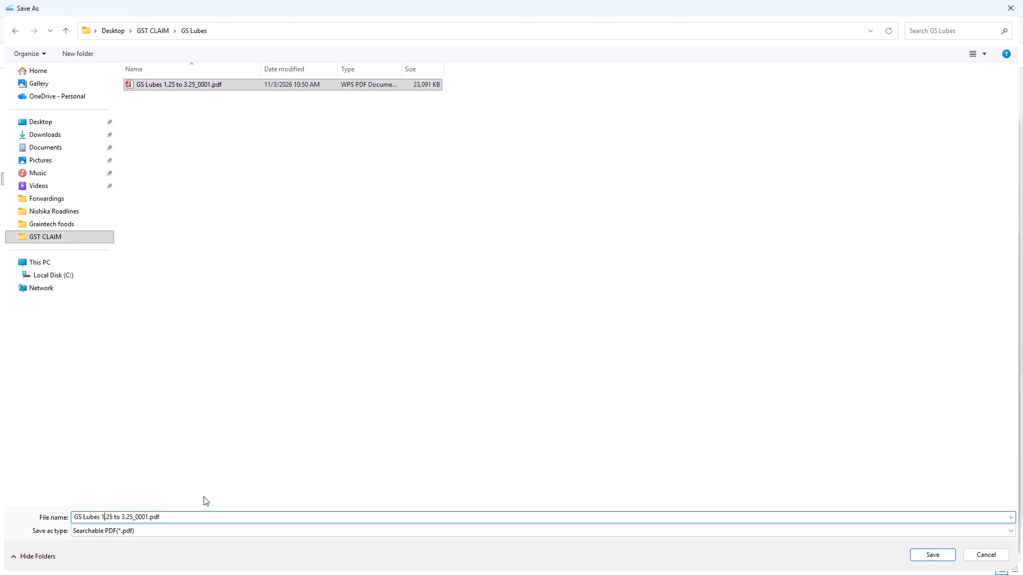
key(BackSpace)
key(4)
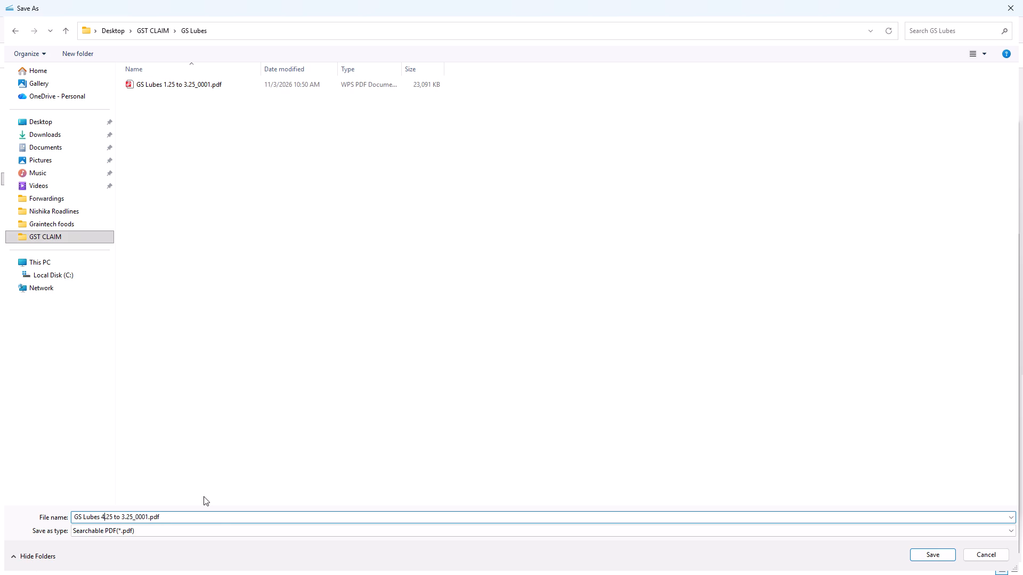
click(124, 516)
key(BackSpace)
key(6)
key(Return)
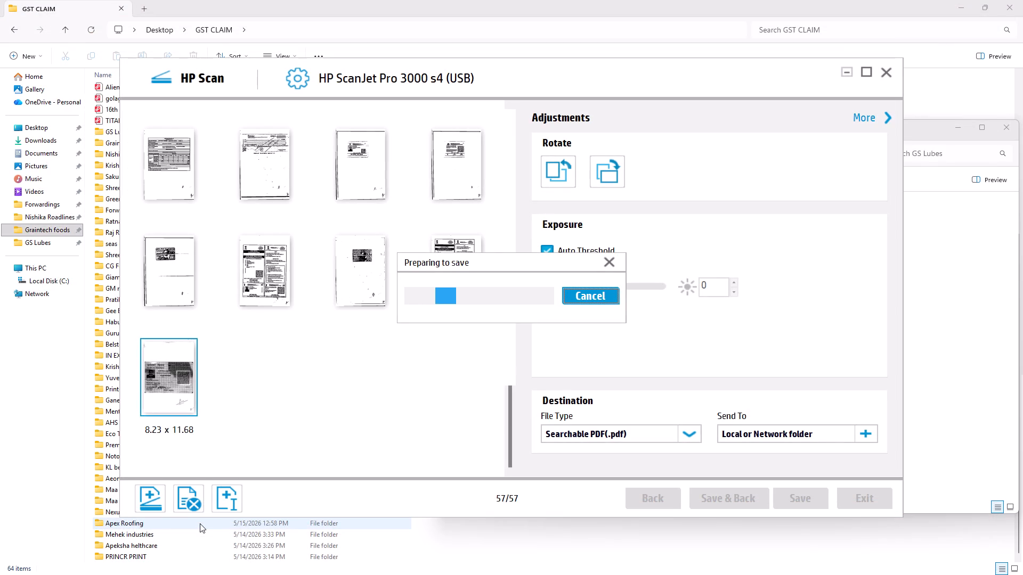
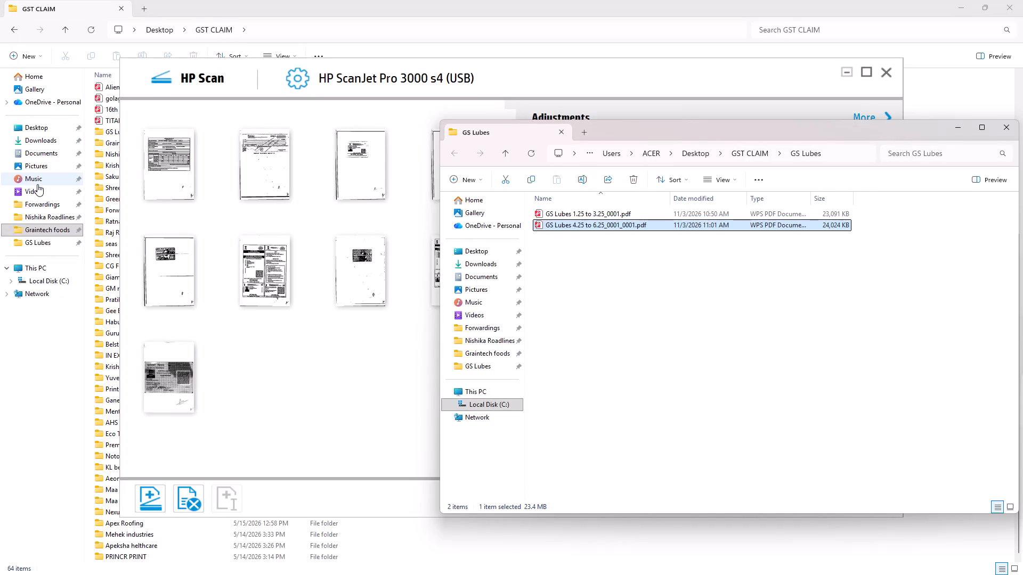
Switch back to the HP Scan window showing the scanned page thumbnails.
click(345, 318)
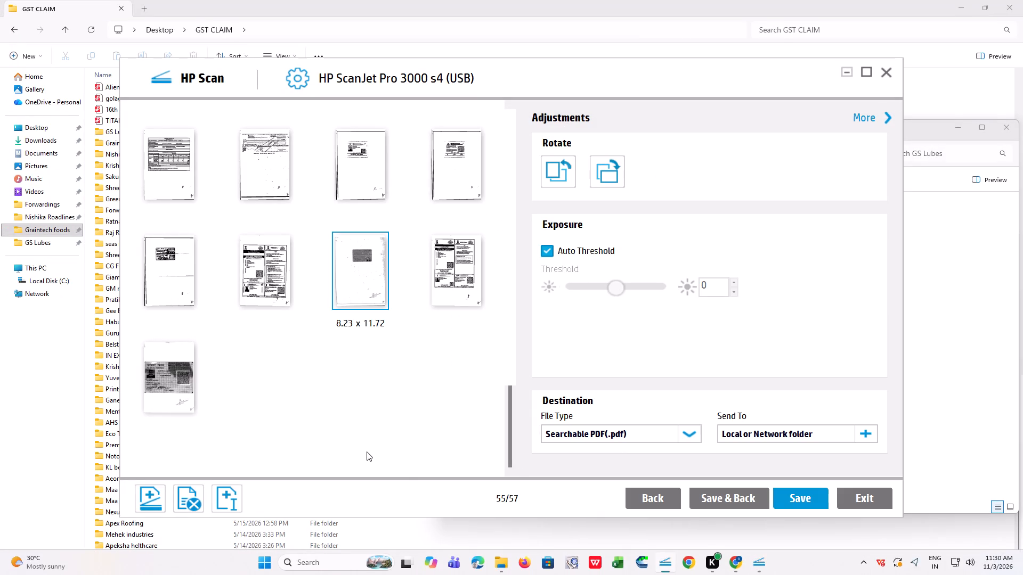
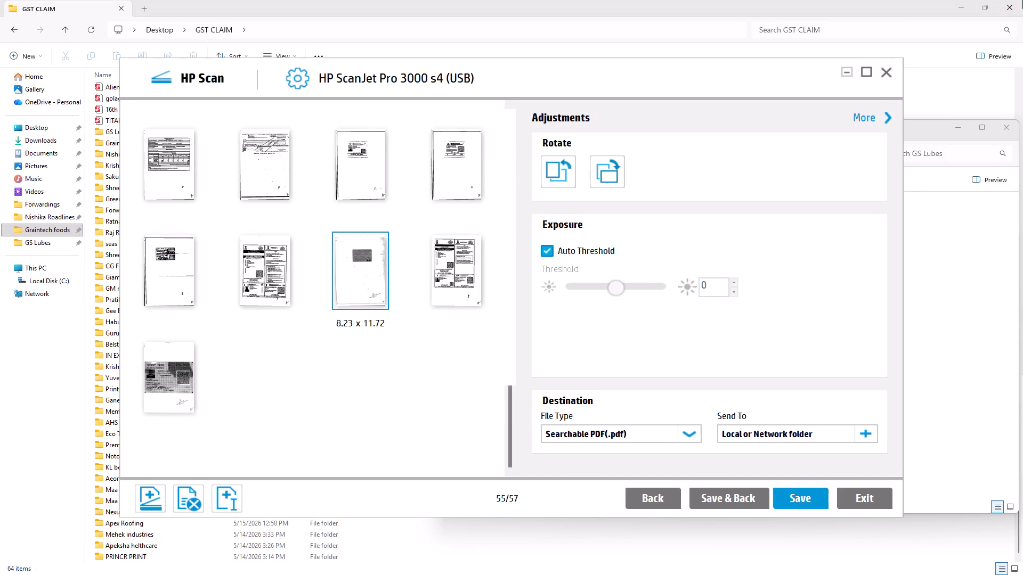
Switch to File Explorer and open the GS Lubes folder inside GST CLAIM to check the saved PDFs.
scroll(1022, 0, up, 1)
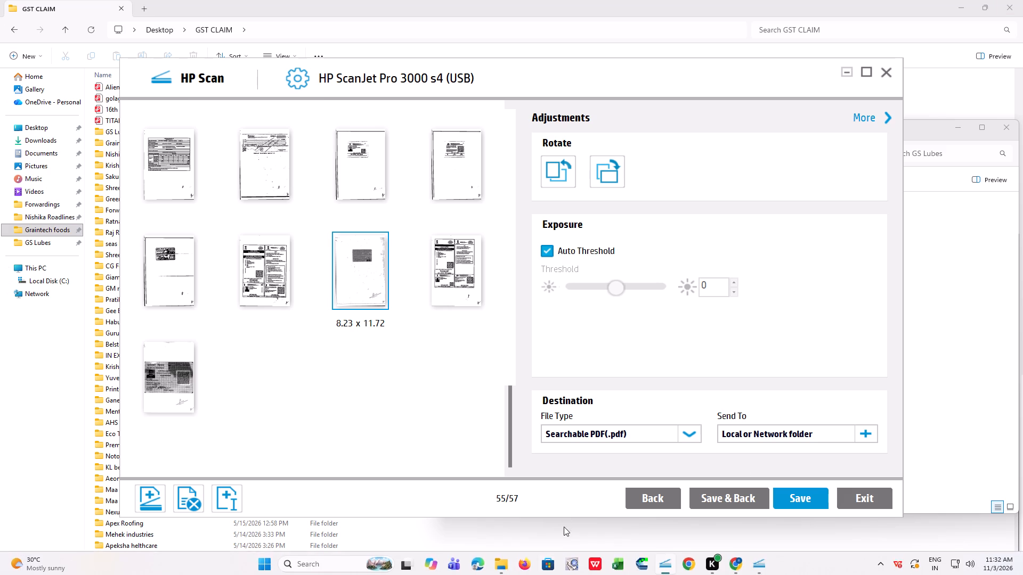
click(564, 527)
double_click(131, 129)
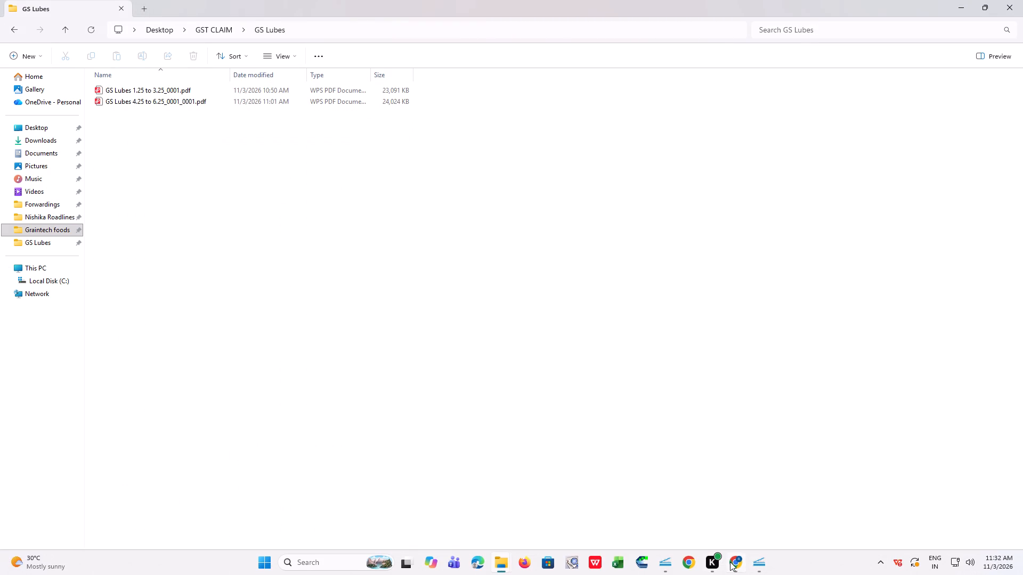
Switch back to HP Scan, leave the current batch of scanned pages and start a new scan.
click(665, 567)
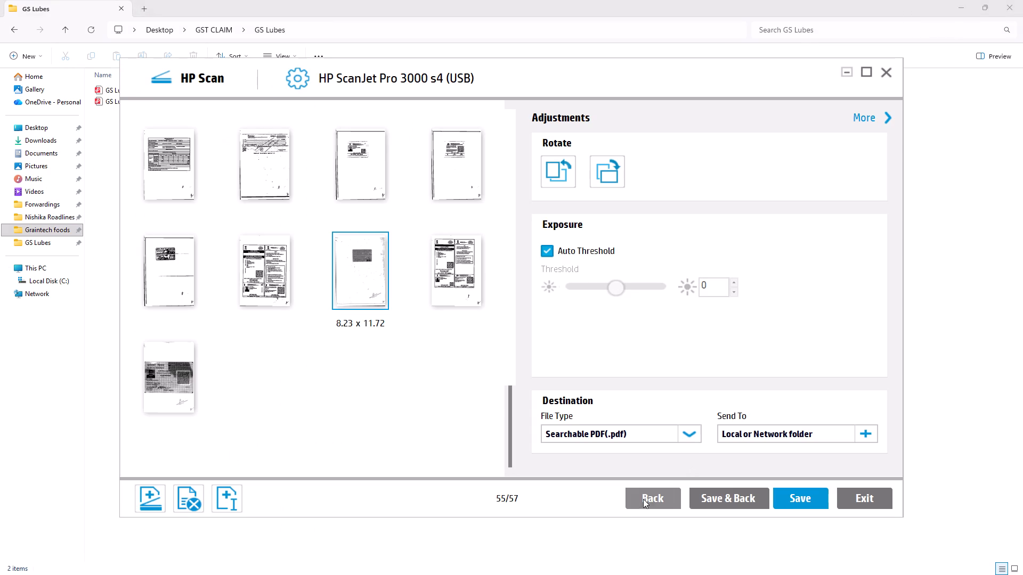
click(643, 499)
click(807, 501)
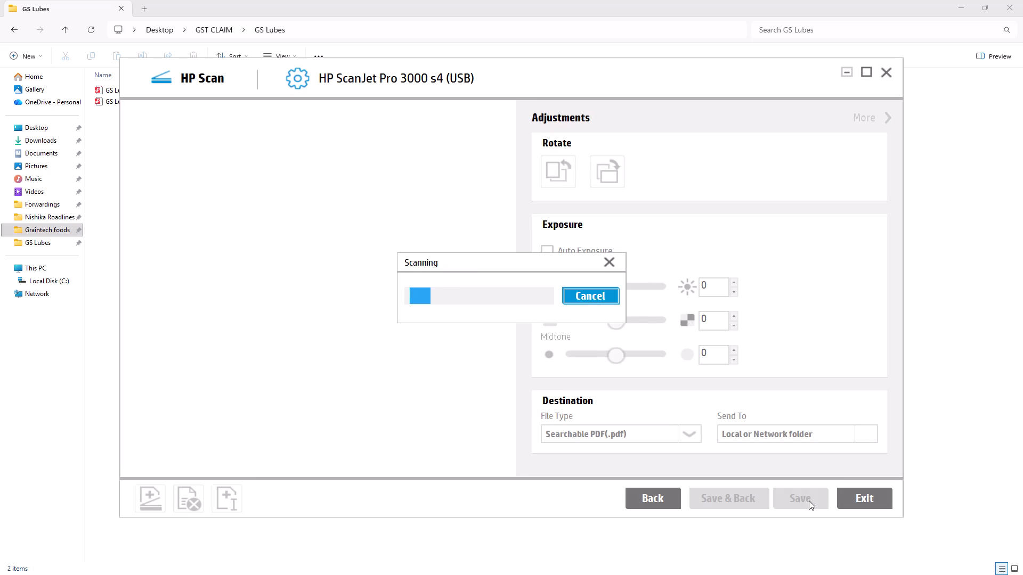
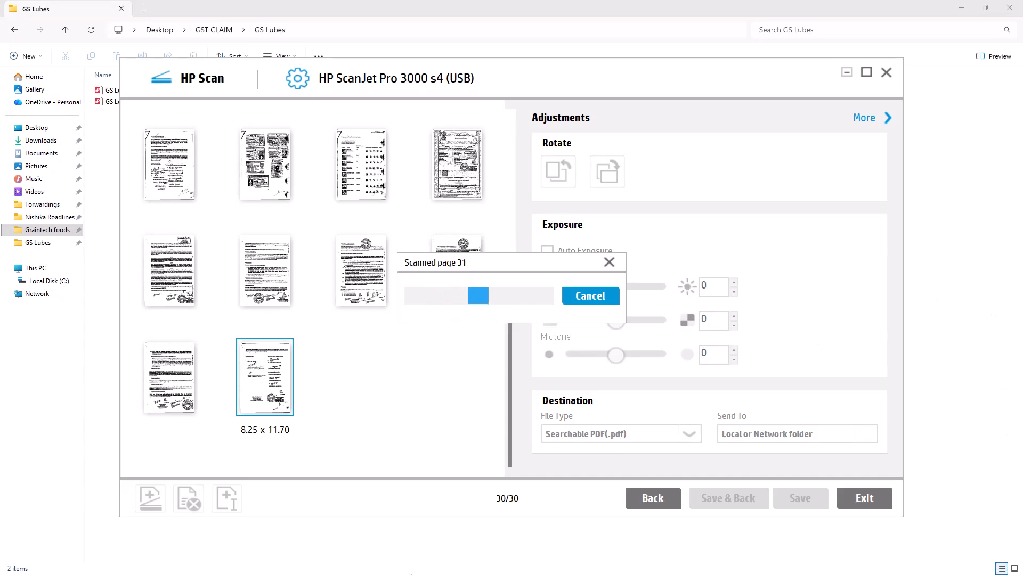
Switch to File Explorer and open the Shree Pawan Kraft folder inside GST CLAIM.
click(344, 524)
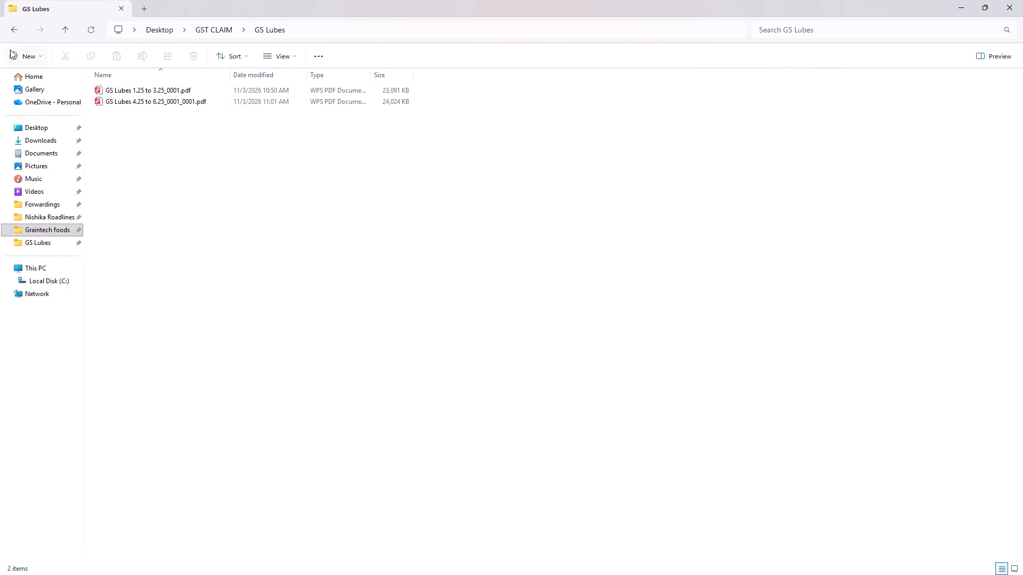
click(14, 31)
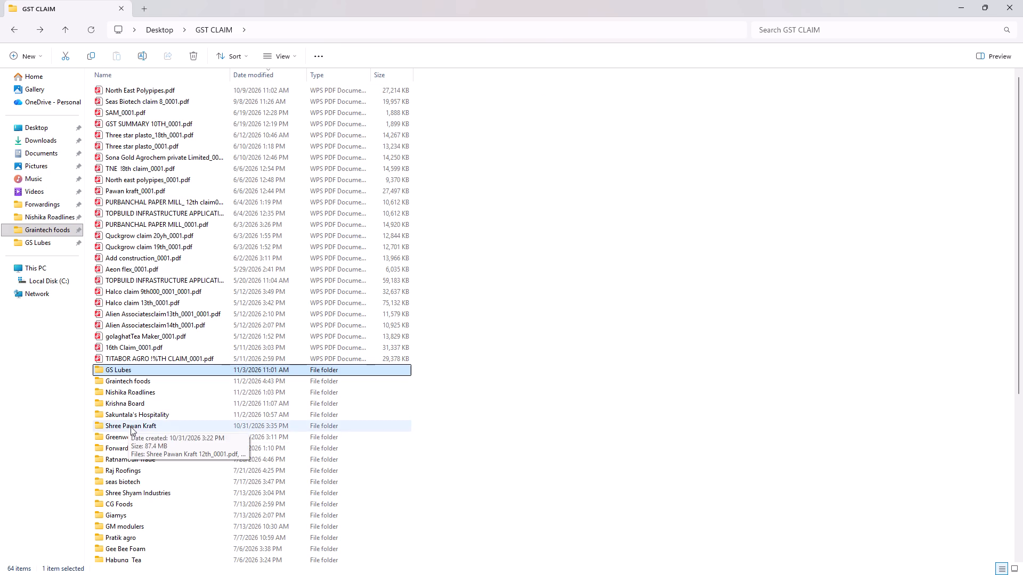
double_click(132, 425)
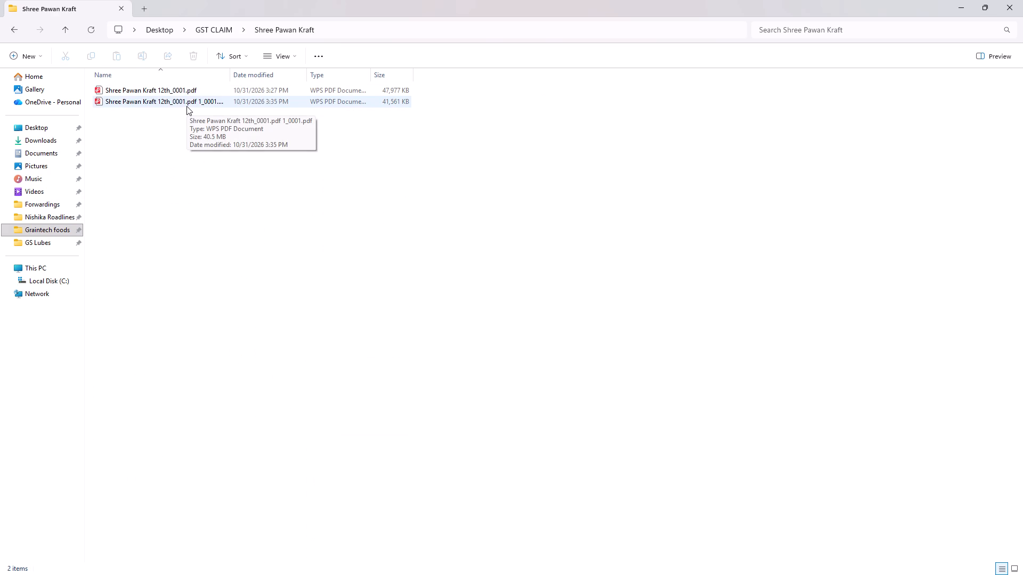
Open Shree Pawan Kraft 12th_0001.pdf, examine its forwarding letter and the start of the enquiry report, and close it.
double_click(165, 92)
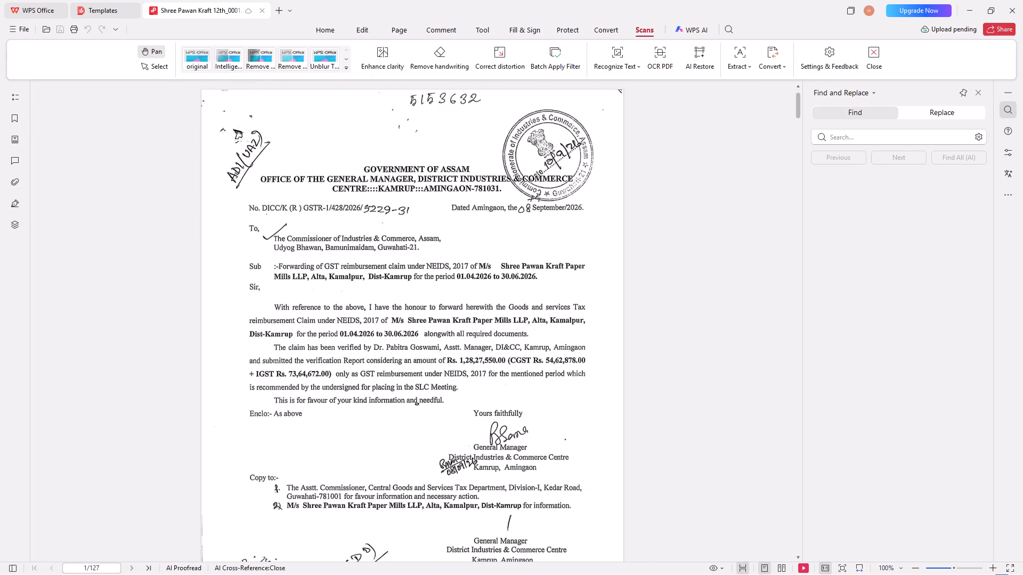
scroll(399, 239, down, 6)
scroll(401, 249, up, 5)
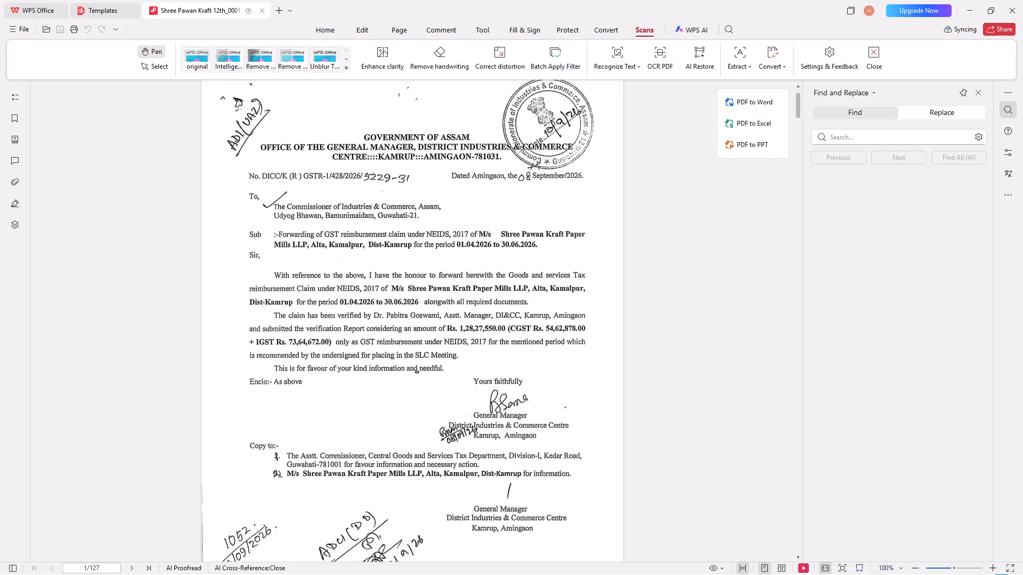
scroll(401, 250, up, 2)
click(603, 209)
scroll(522, 259, down, 4)
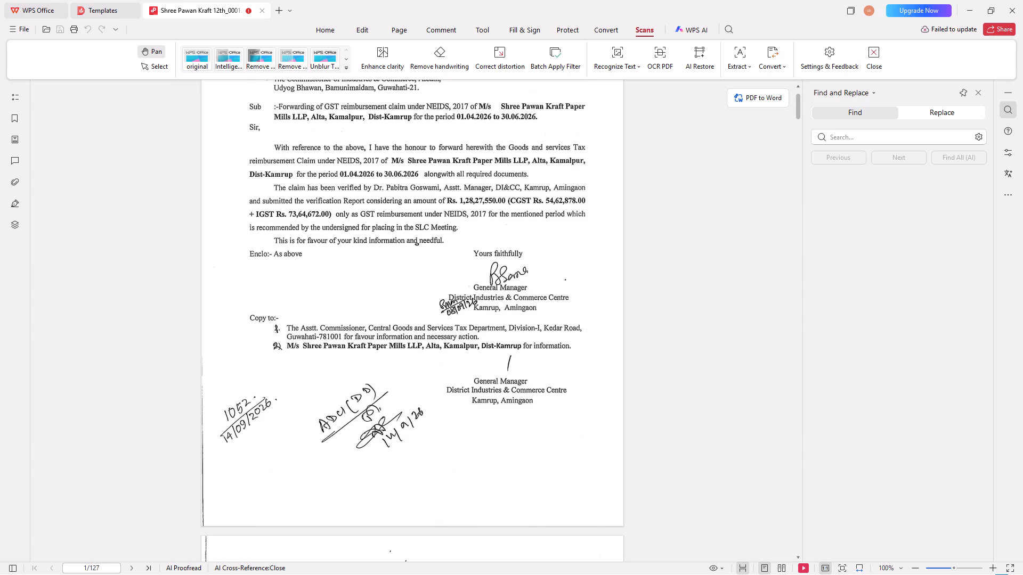
scroll(517, 261, up, 3)
scroll(517, 261, down, 13)
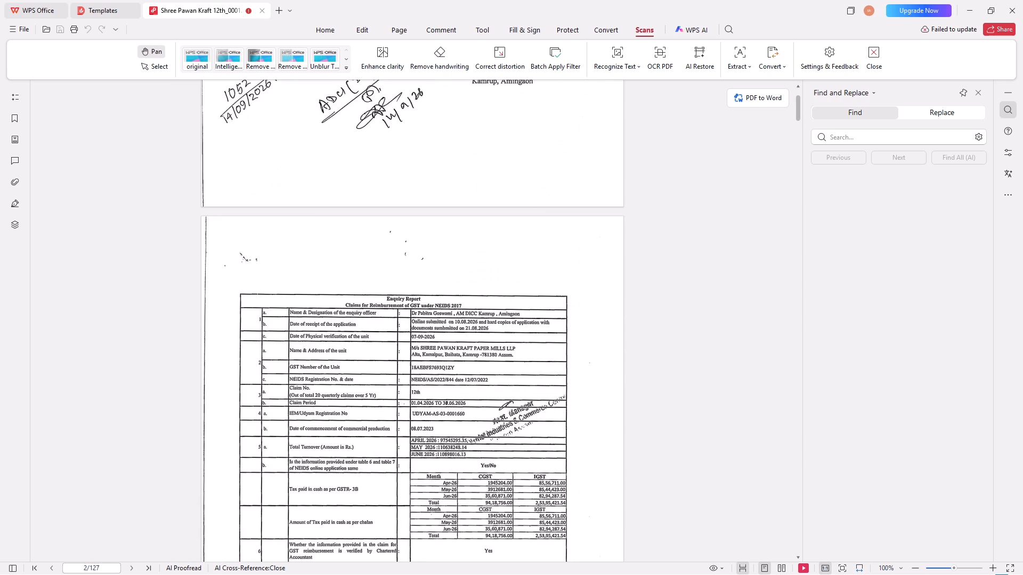
click(1014, 4)
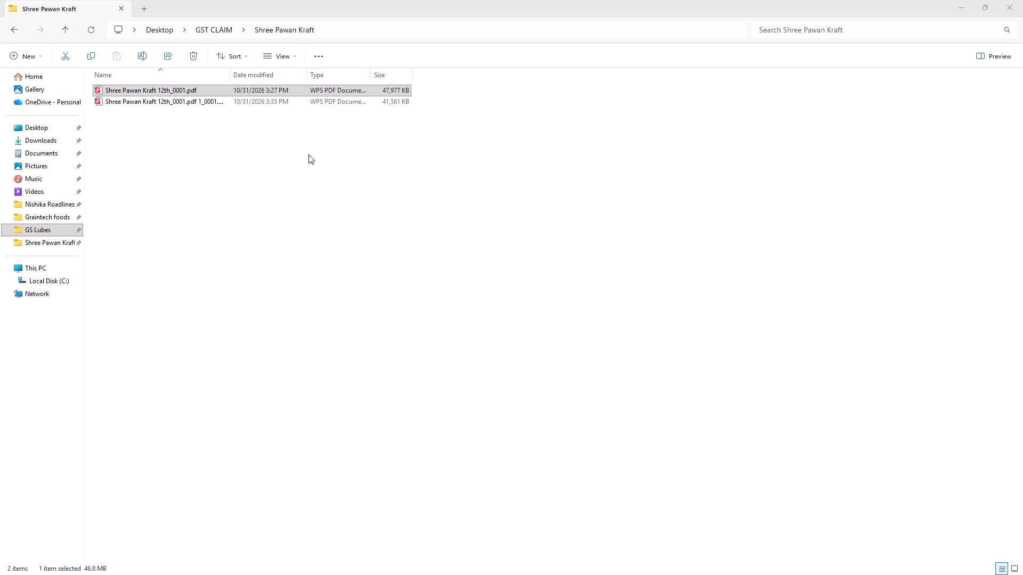
Open the second PDF, Shree Pawan Kraft 12th_0001.pdf 1_0001.pdf, examine its pages from start to end, and close it.
click(213, 107)
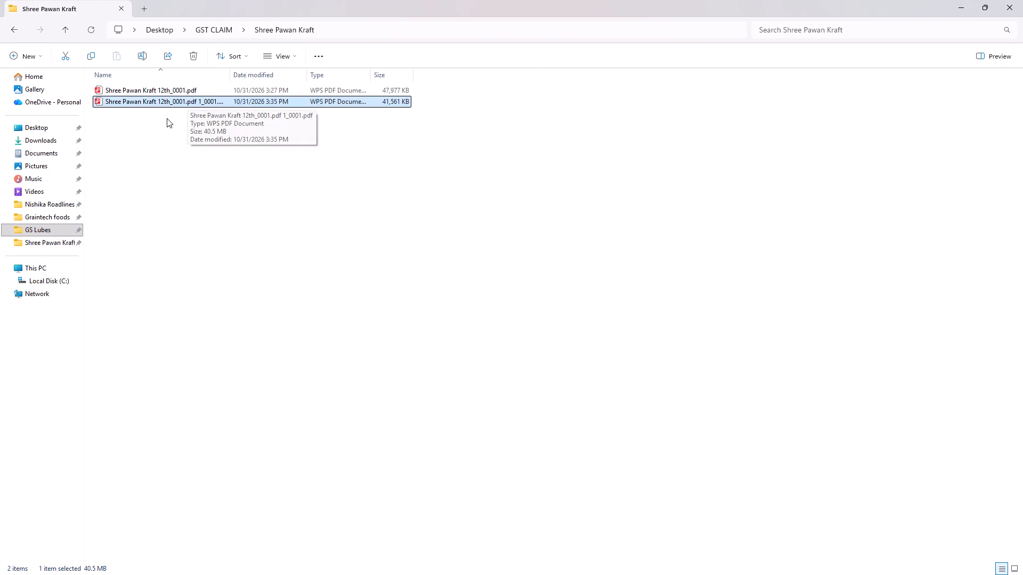
double_click(145, 100)
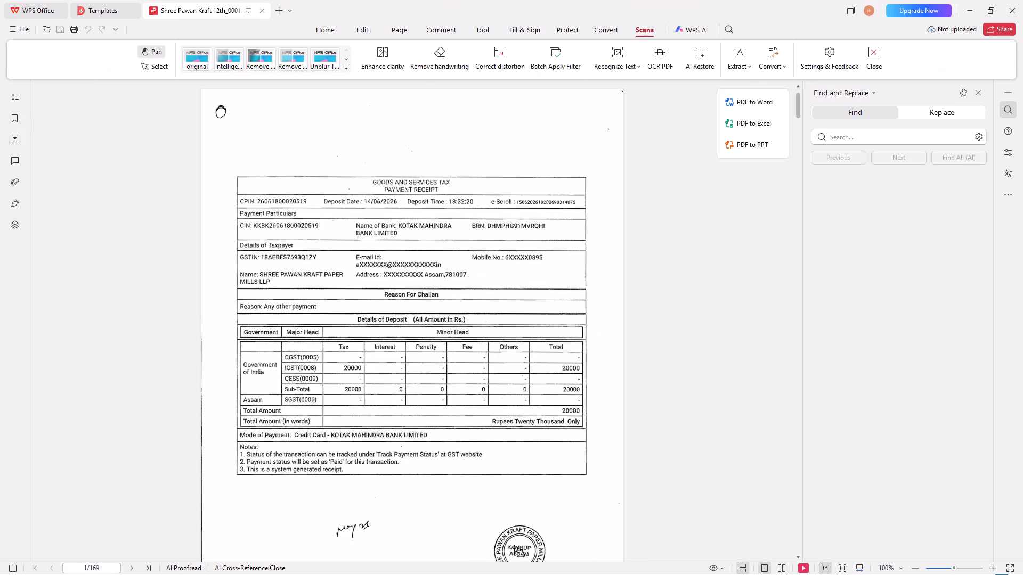
scroll(582, 216, down, 2)
drag(796, 105, 804, 177)
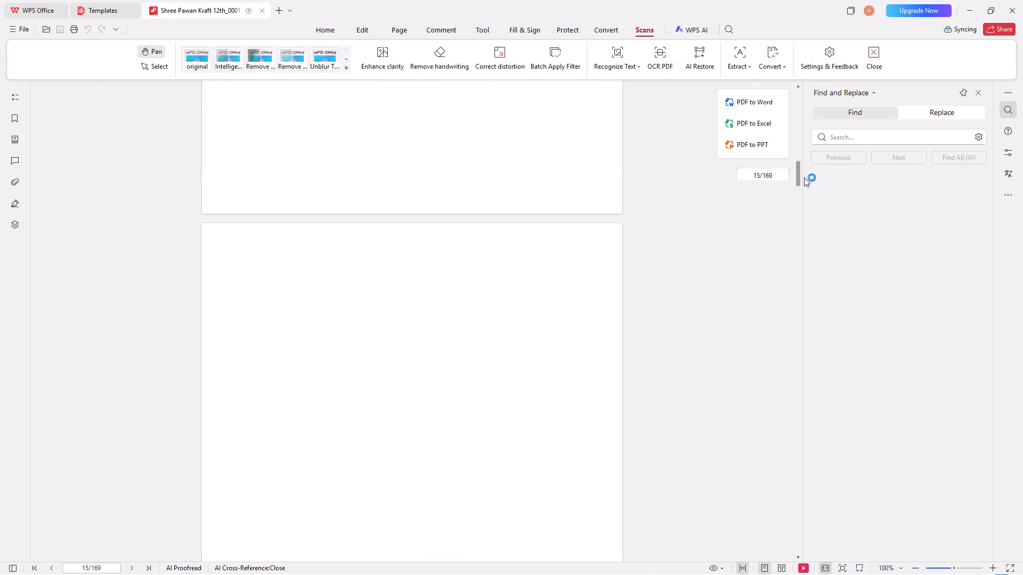
drag(804, 177, 761, 466)
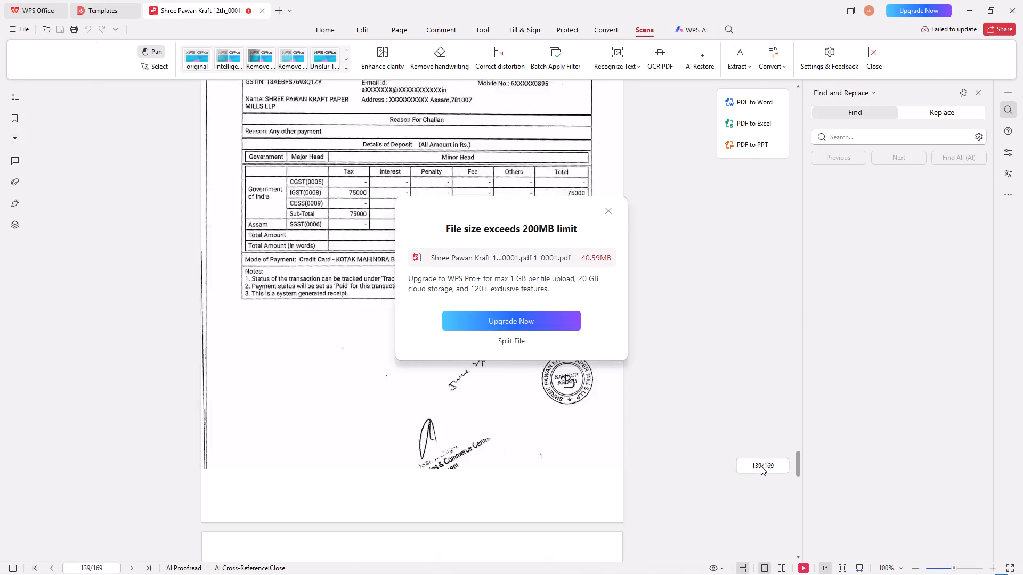
drag(761, 466, 759, 534)
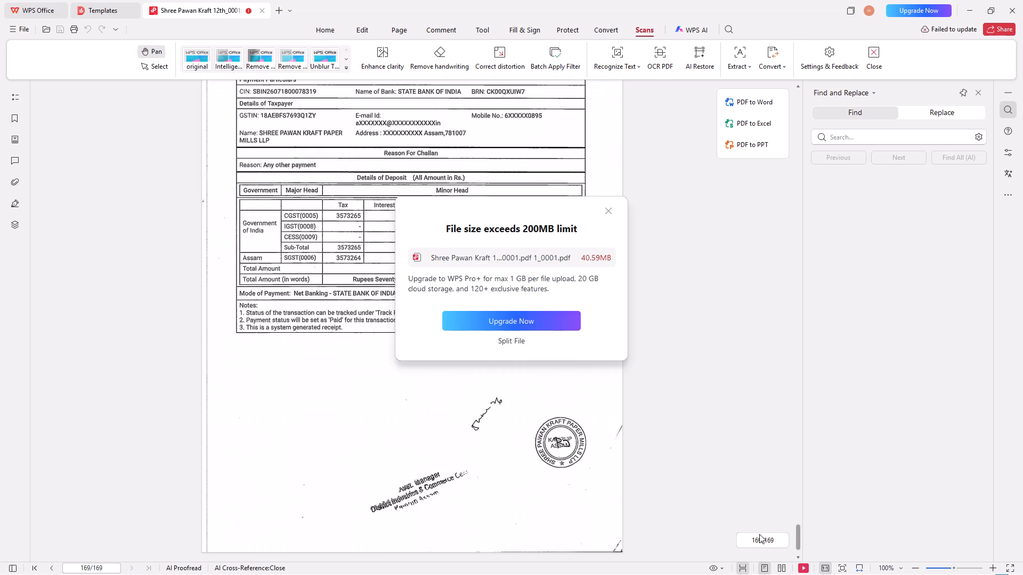
drag(759, 534, 757, 383)
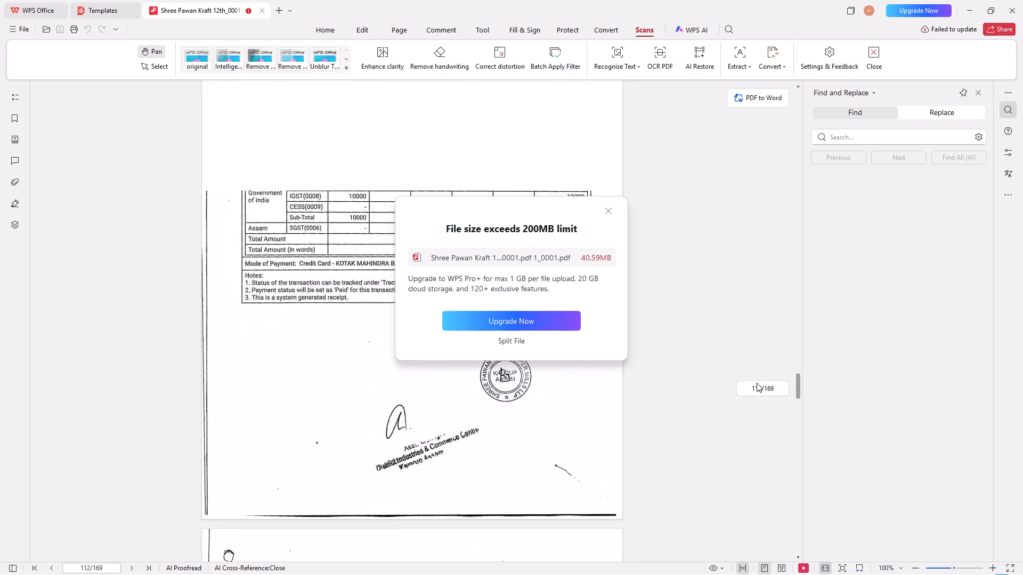
drag(757, 383, 754, 312)
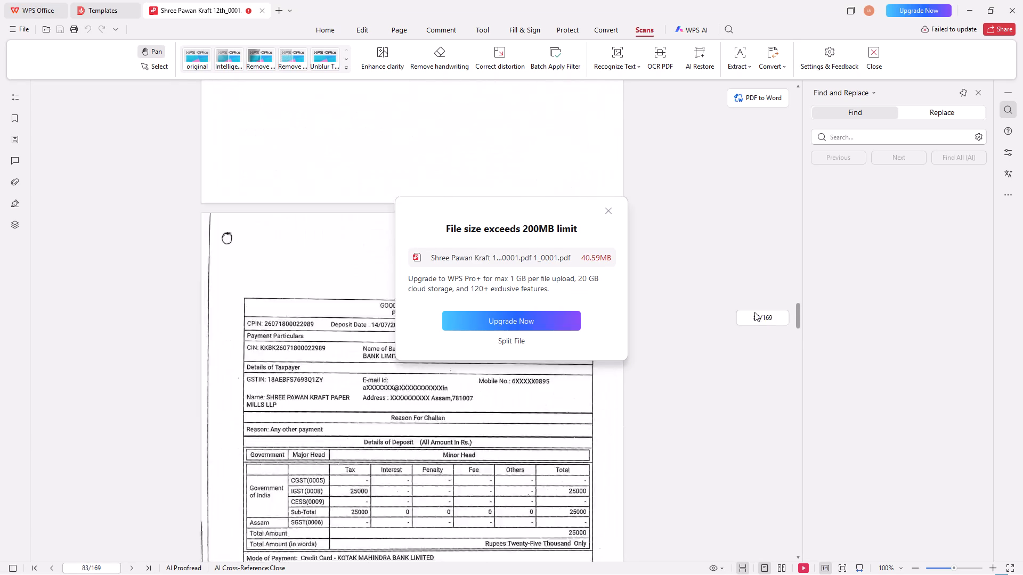
drag(754, 312, 762, 241)
right_drag(757, 272, 762, 241)
click(800, 228)
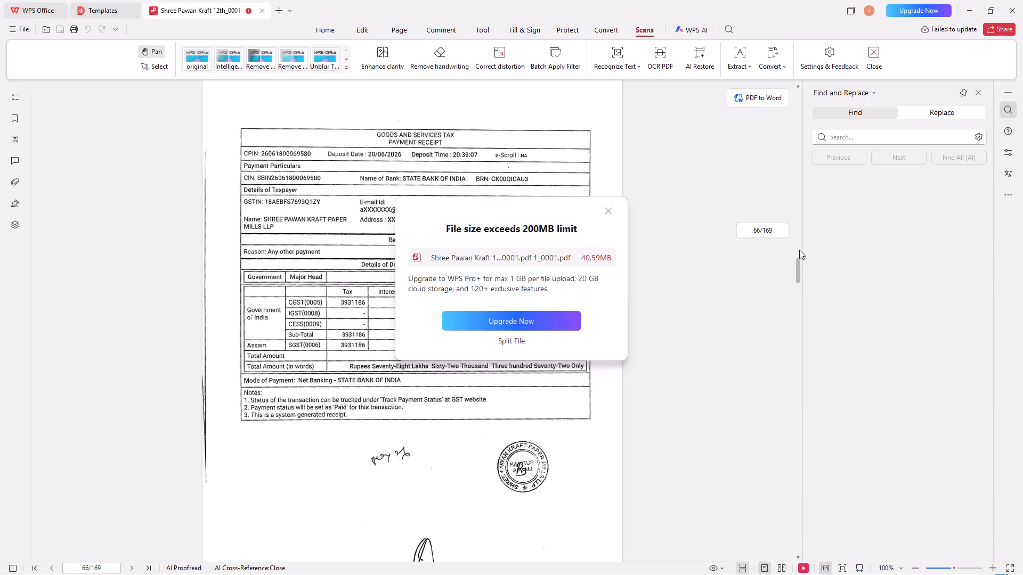
drag(797, 265, 798, 179)
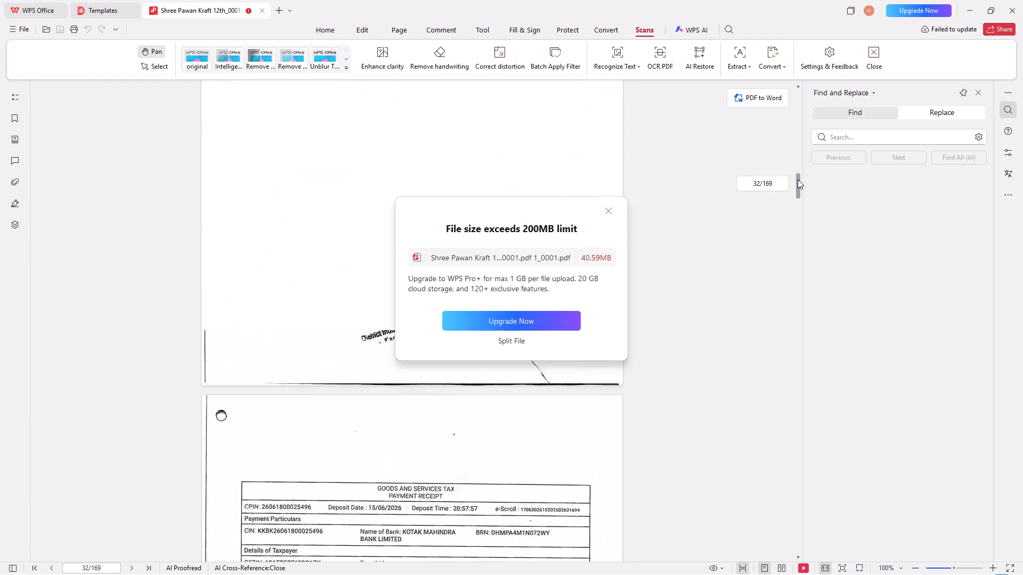
drag(798, 179, 808, 100)
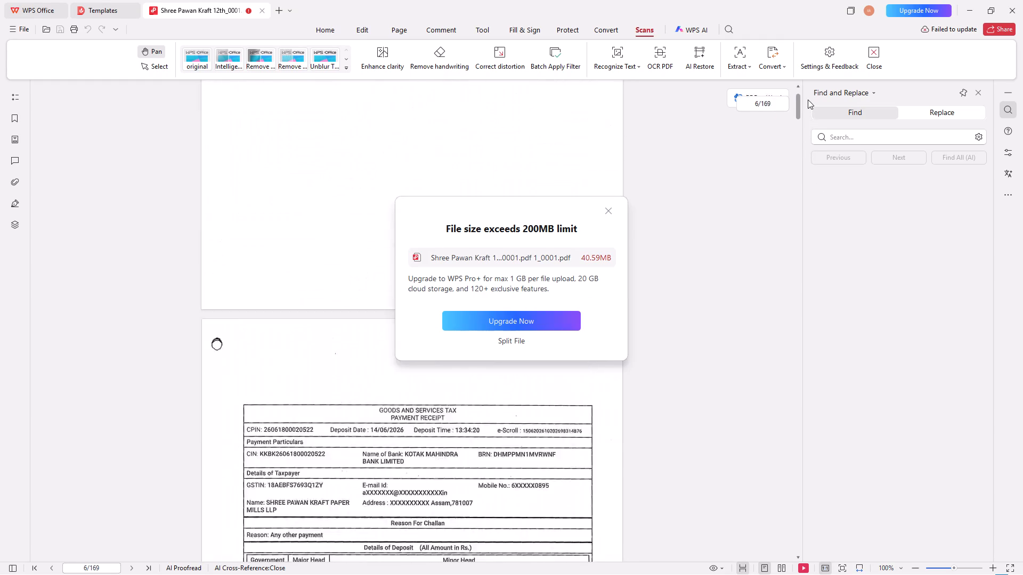
drag(808, 100, 809, 83)
click(615, 209)
click(613, 211)
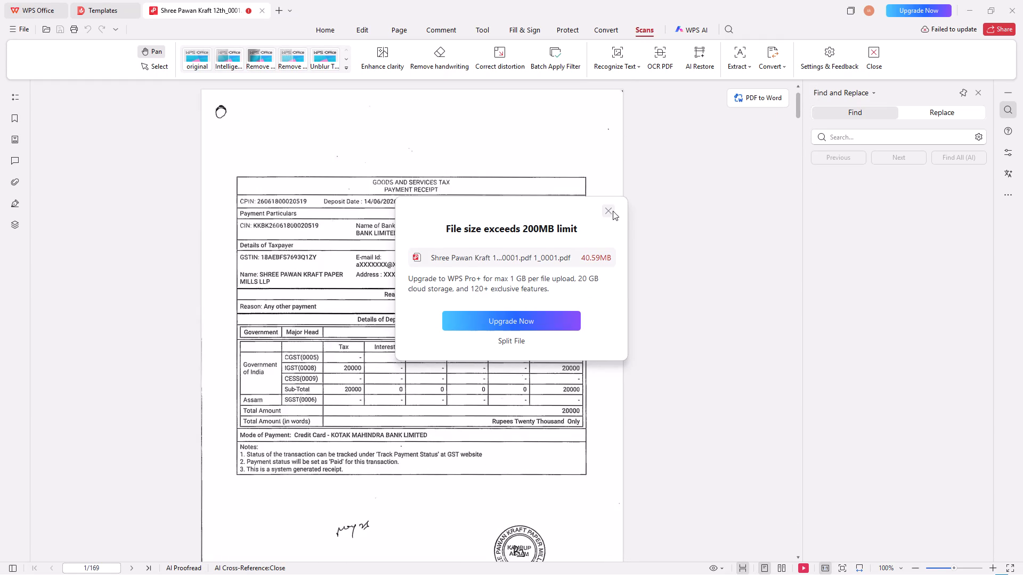
click(1022, 0)
Reopen Shree Pawan Kraft 12th_0001.pdf, examine the order of its documents through to the payment receipts, and close it.
double_click(347, 85)
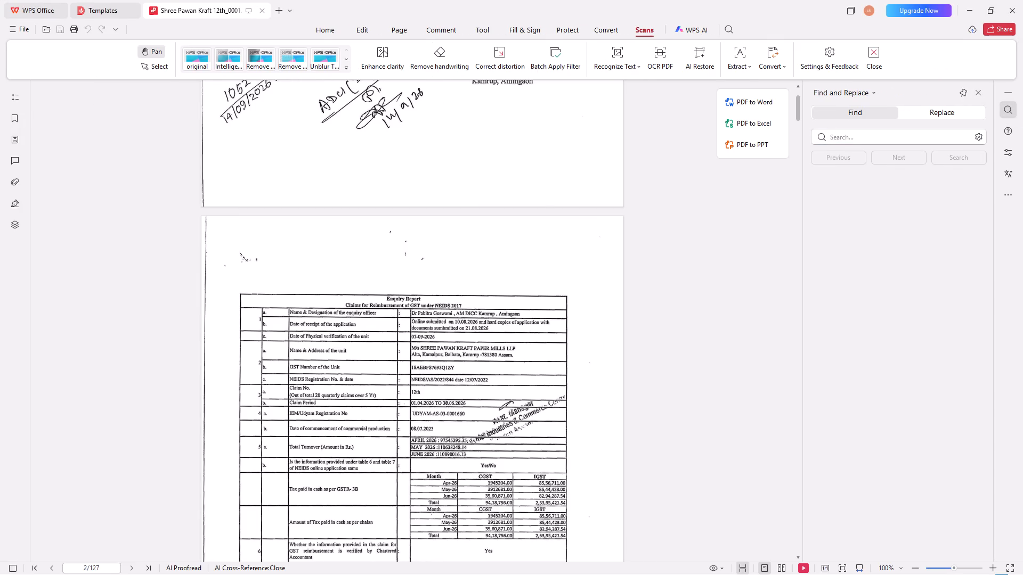
drag(798, 115, 802, 167)
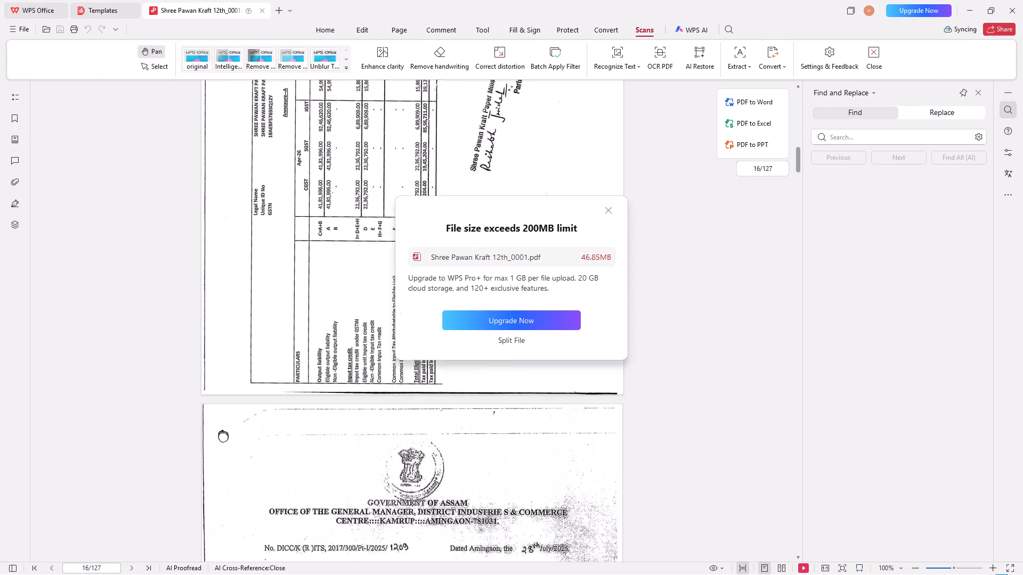
drag(802, 167, 808, 196)
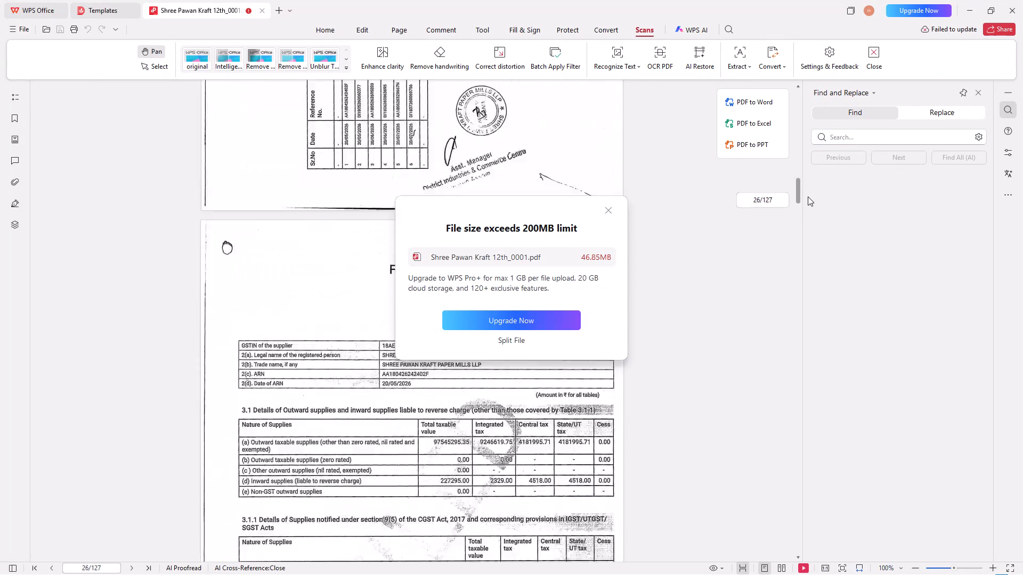
drag(808, 196, 811, 192)
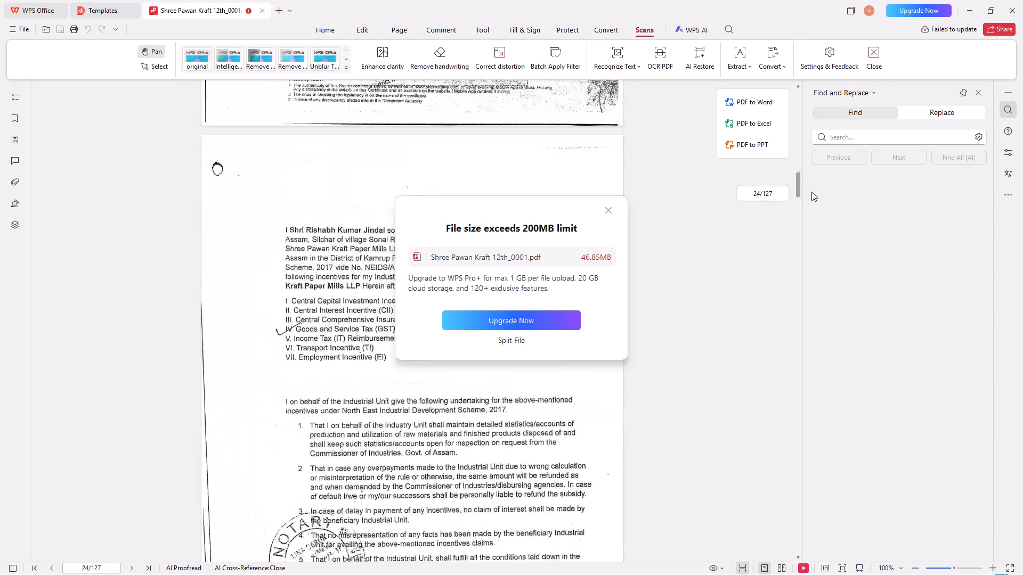
drag(811, 192, 817, 210)
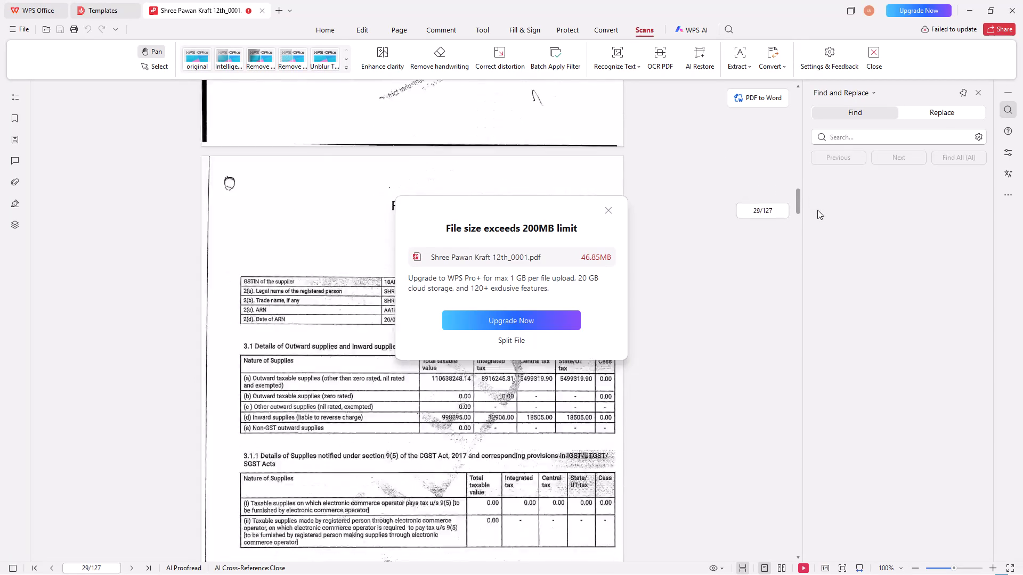
drag(817, 210, 827, 244)
right_drag(824, 234, 827, 244)
drag(827, 244, 821, 284)
right_click(826, 244)
right_drag(823, 257, 816, 269)
right_click(818, 280)
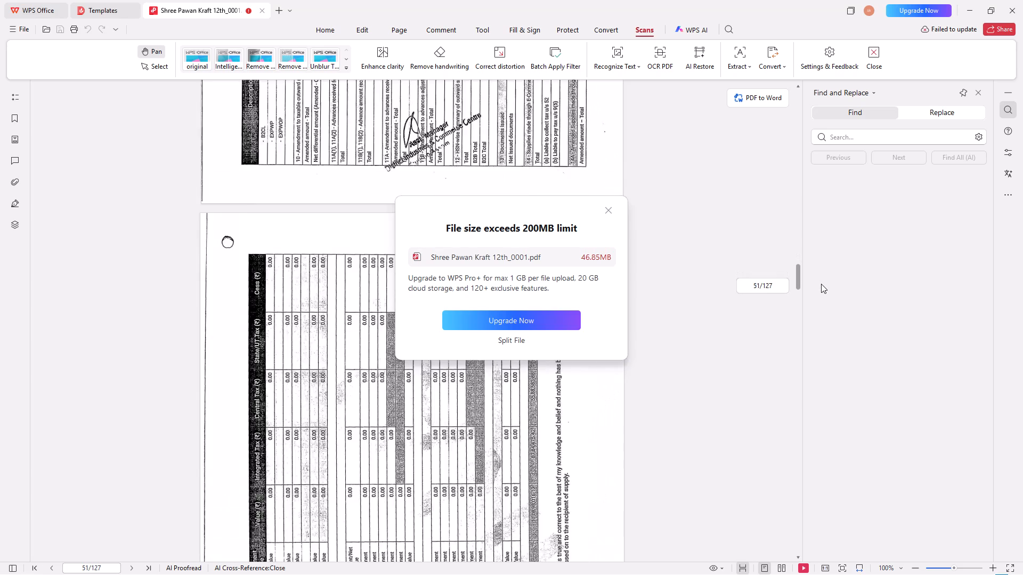
drag(821, 284, 825, 357)
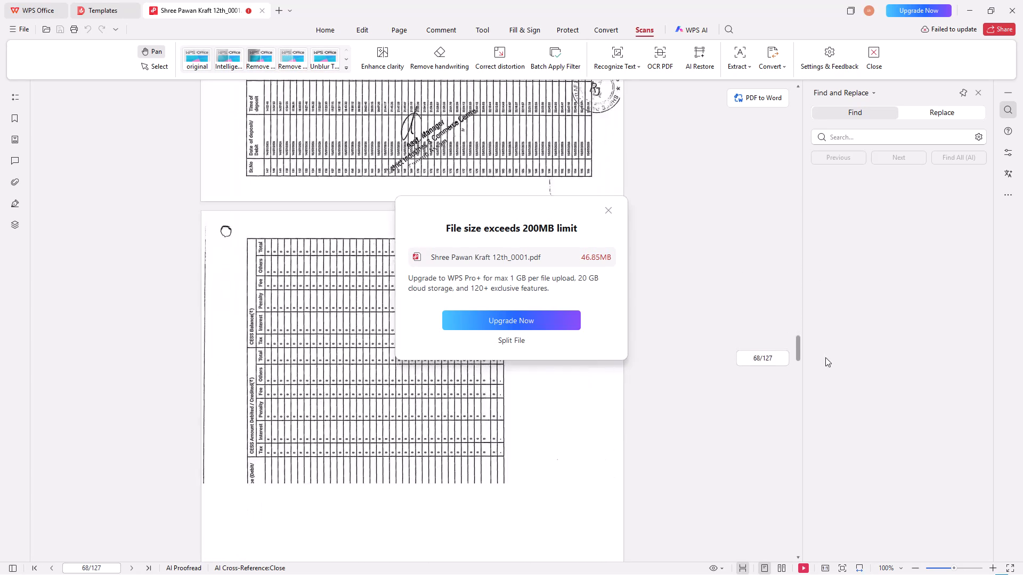
drag(825, 357, 833, 465)
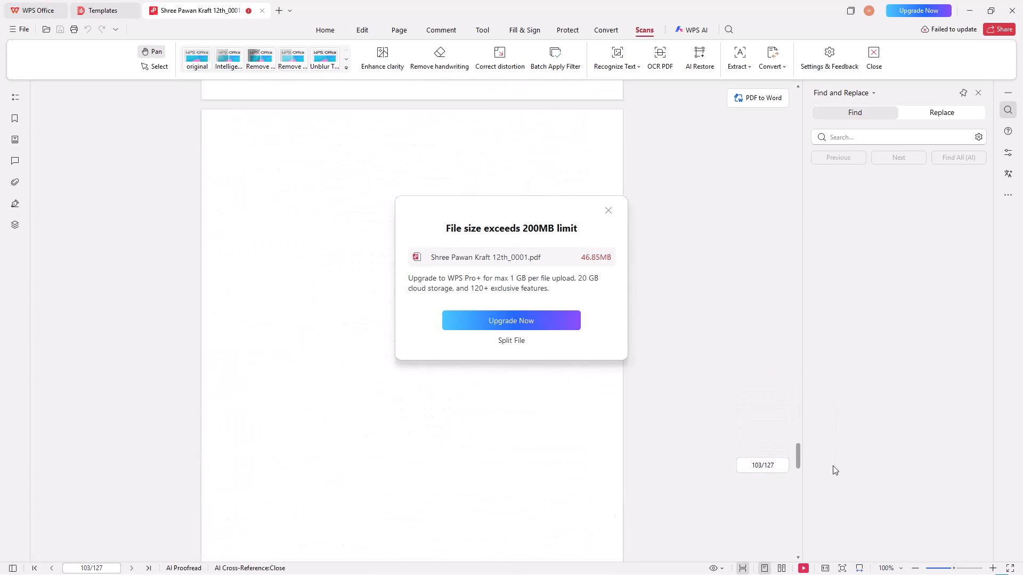
drag(833, 465, 834, 505)
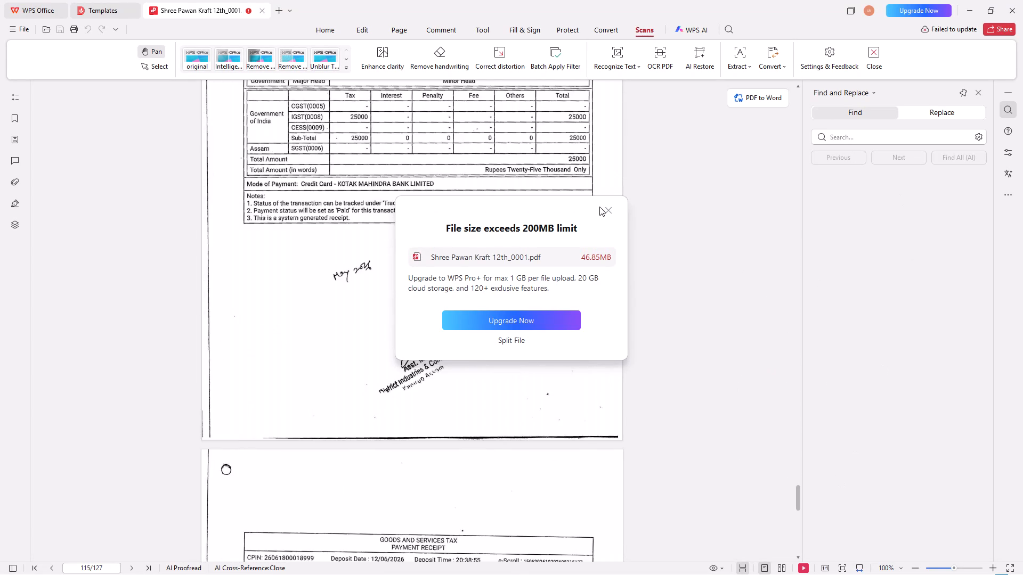
click(615, 210)
click(615, 212)
click(611, 214)
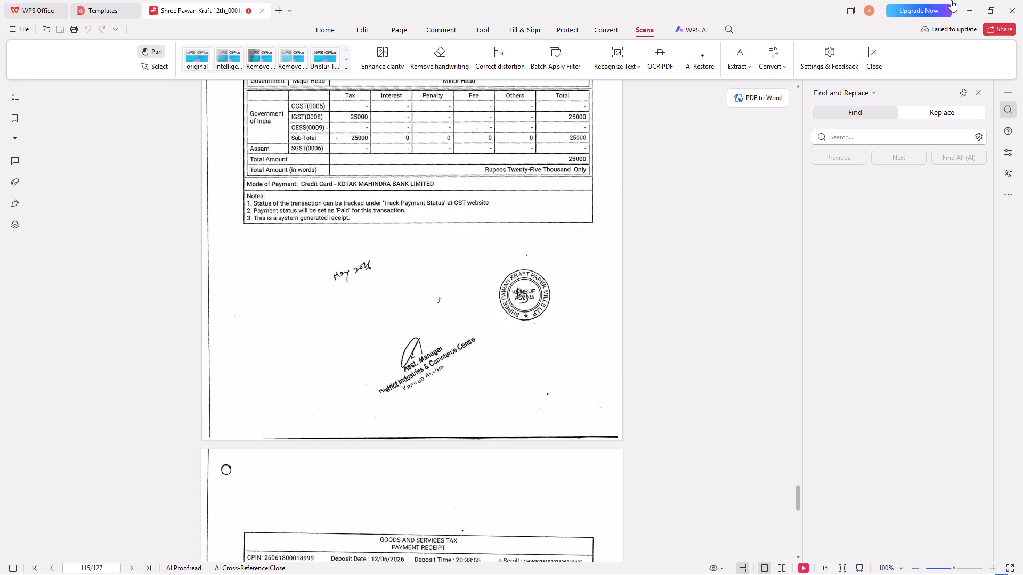
click(1022, 0)
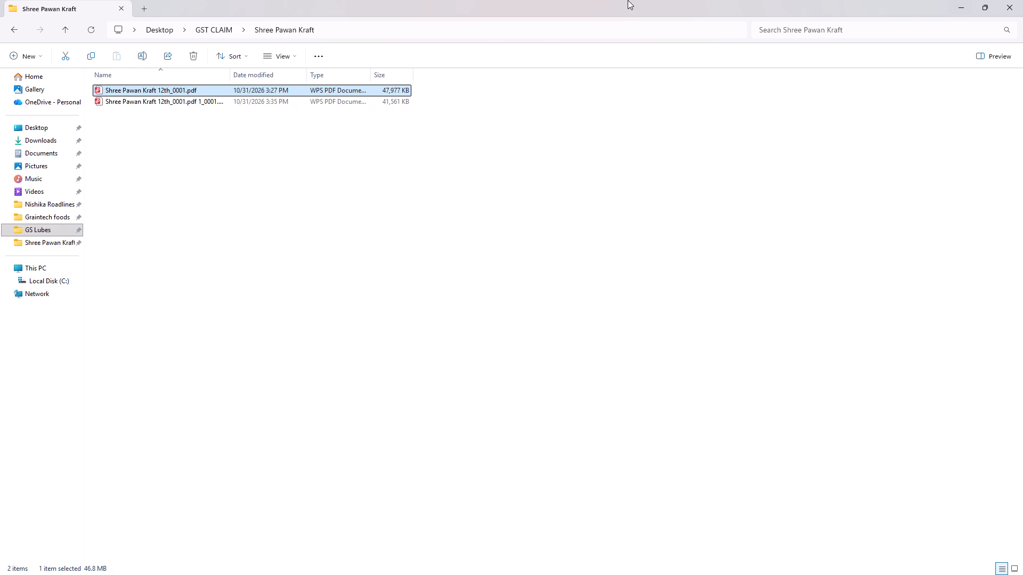
Minimise the Shree Pawan Kraft folder window and return to the scanned pages in HP Scan.
key(space)
click(956, 7)
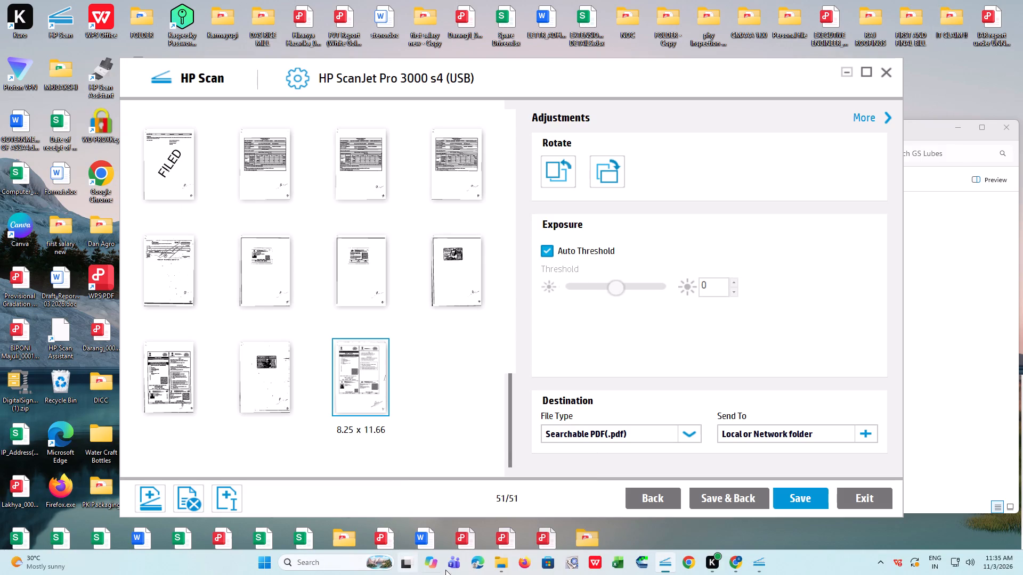
click(504, 571)
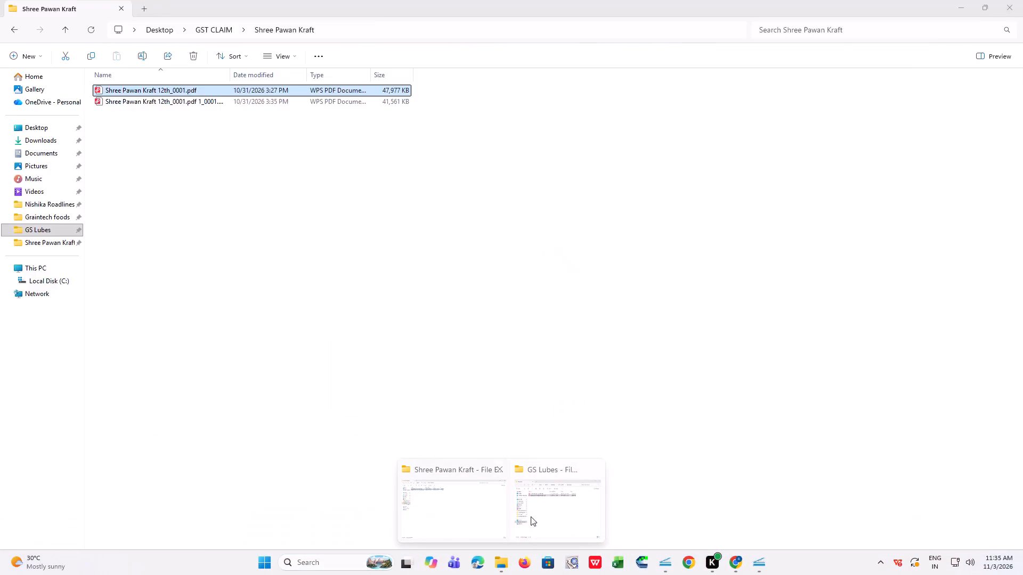
click(496, 345)
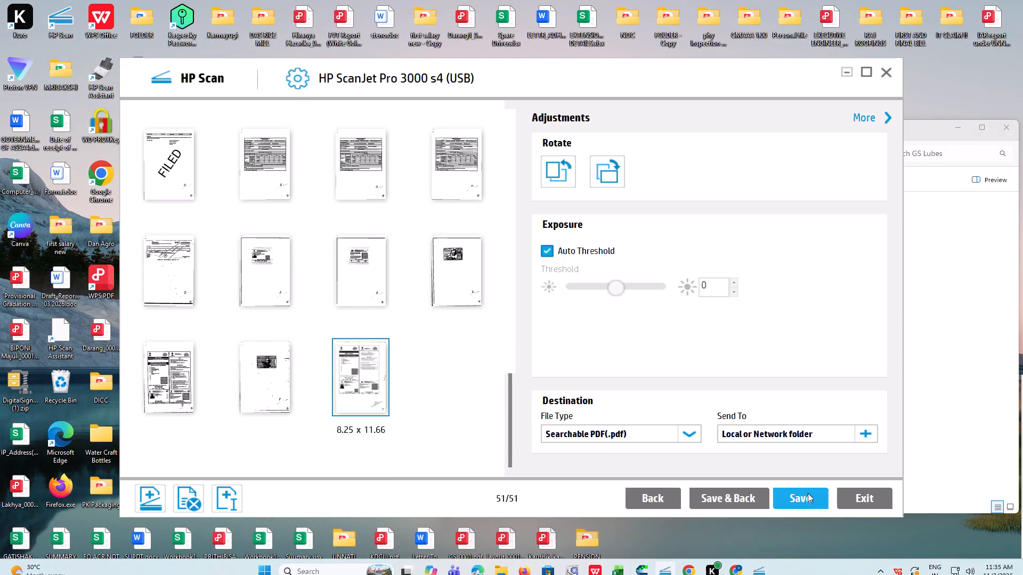
Save the scanned pages as a searchable PDF named GS Lubes 10.25 to 12.25_0001.pdf in the GS Lubes folder inside GST CLAIM.
click(803, 502)
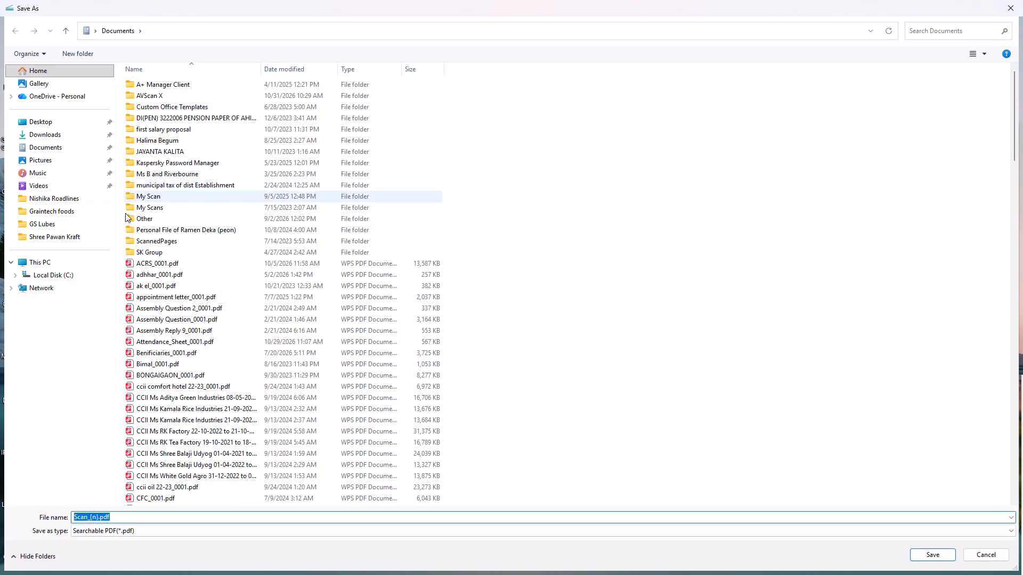
click(42, 220)
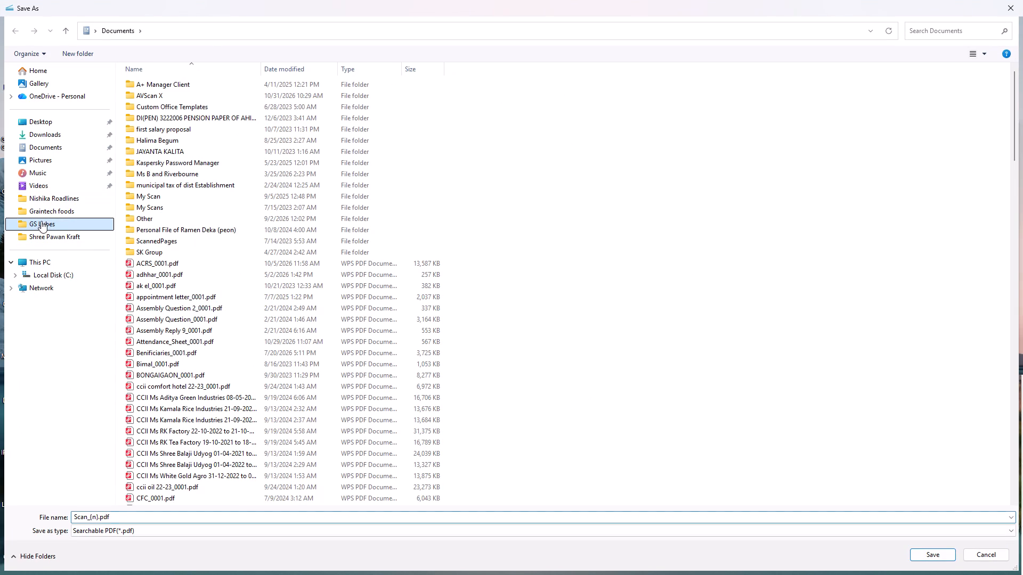
click(152, 81)
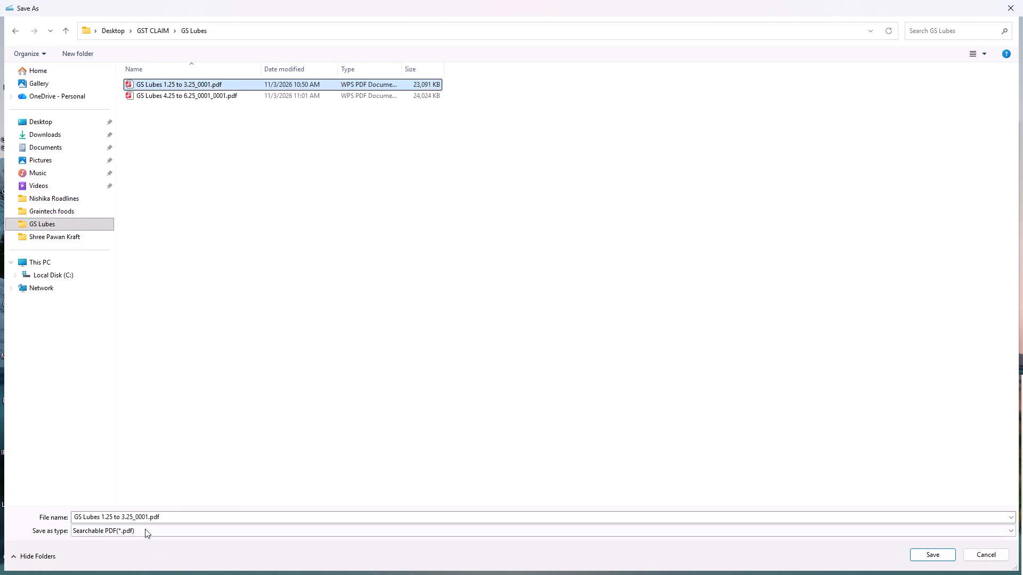
click(135, 519)
click(104, 515)
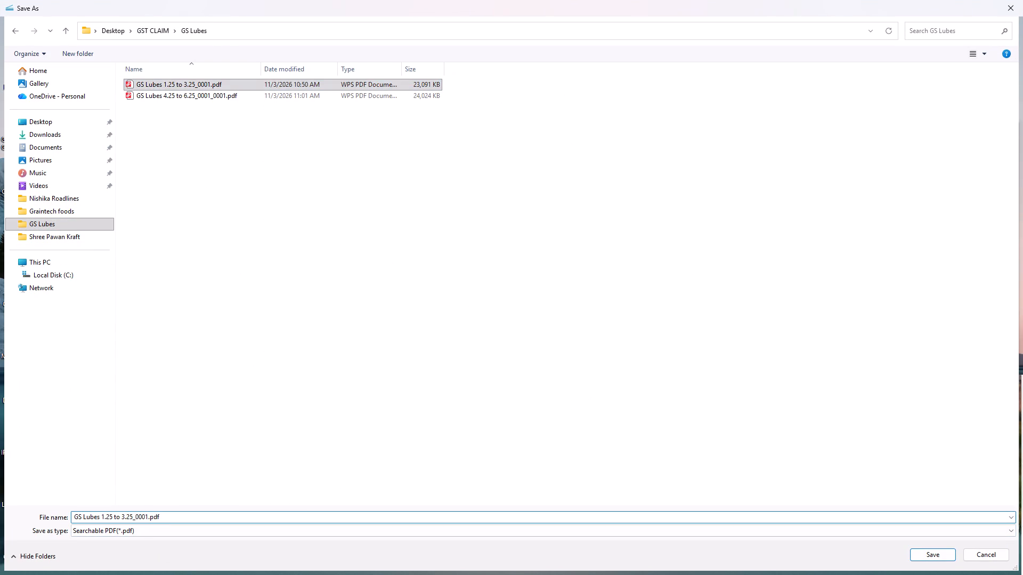
key(BackSpace)
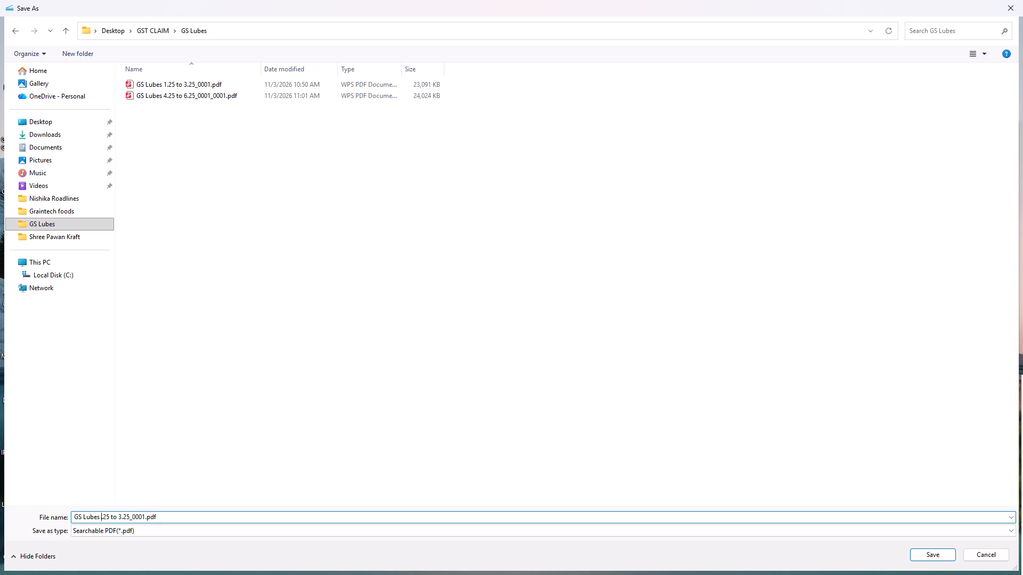
text(10)
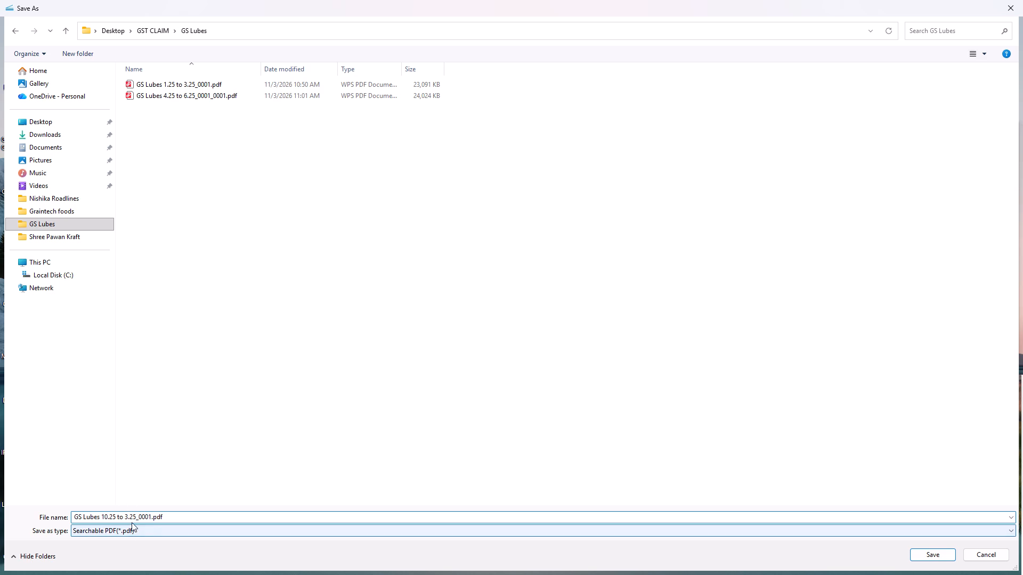
click(127, 515)
key(BackSpace)
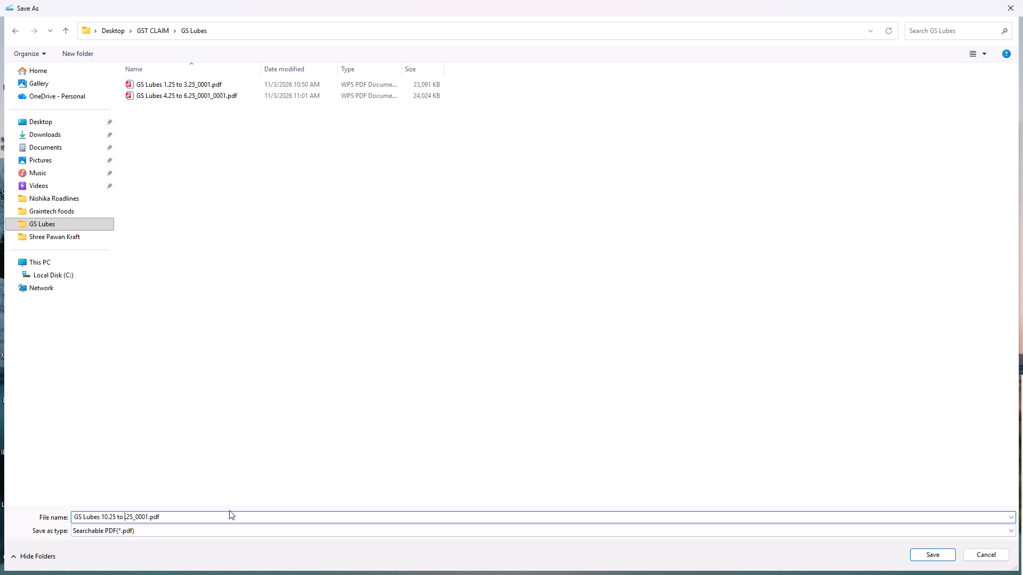
text(12)
key(Return)
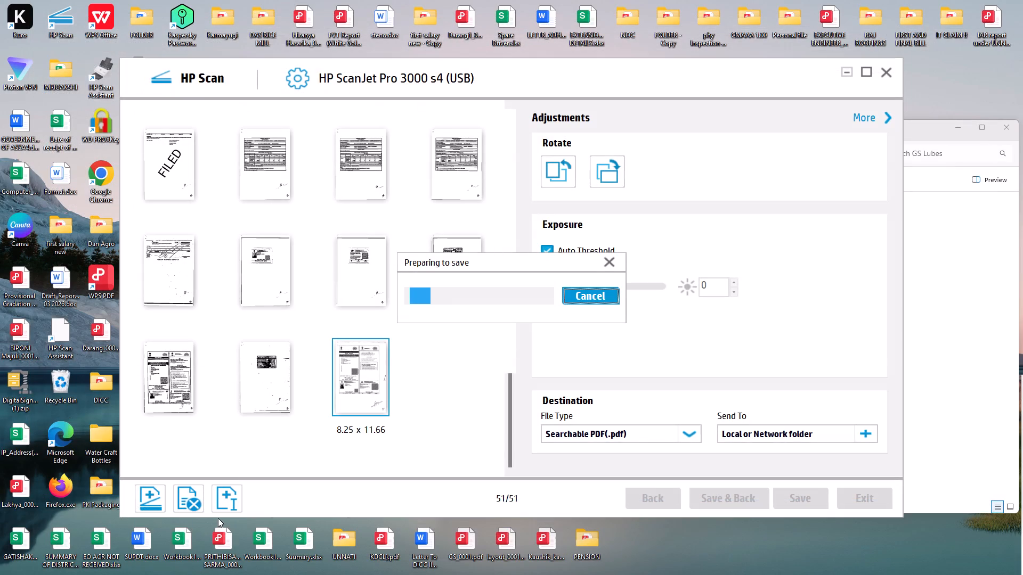
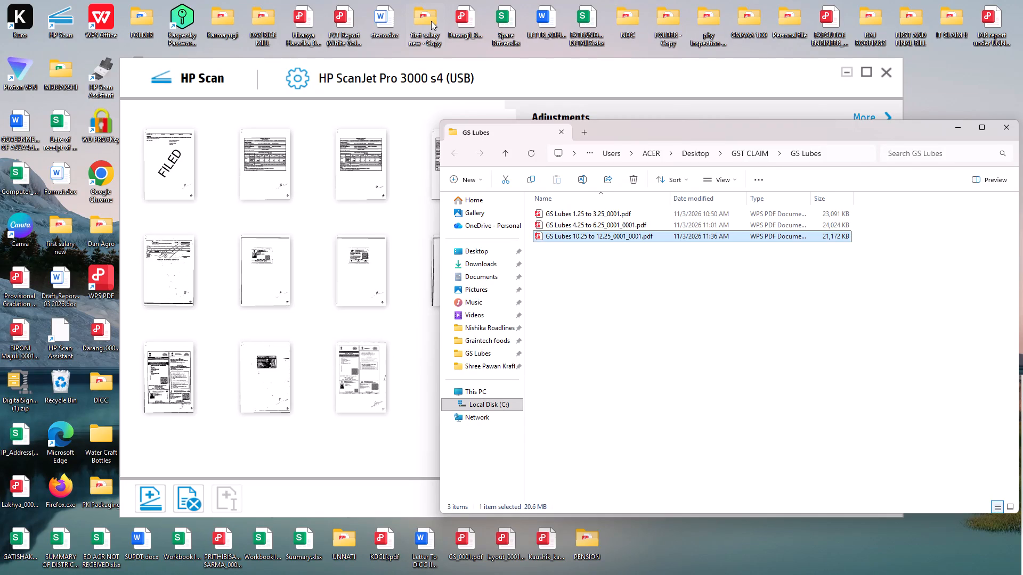
Switch back to HP Scan, examine the enquiry report page and the forwarding letter with its claim period, and close both previews.
click(364, 226)
scroll(371, 227, up, 5)
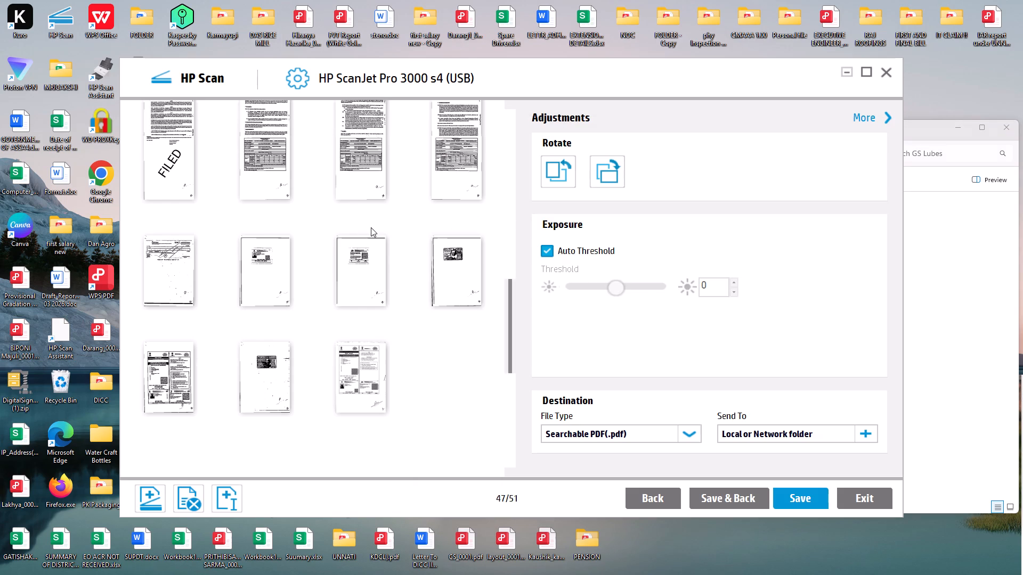
scroll(371, 227, up, 4)
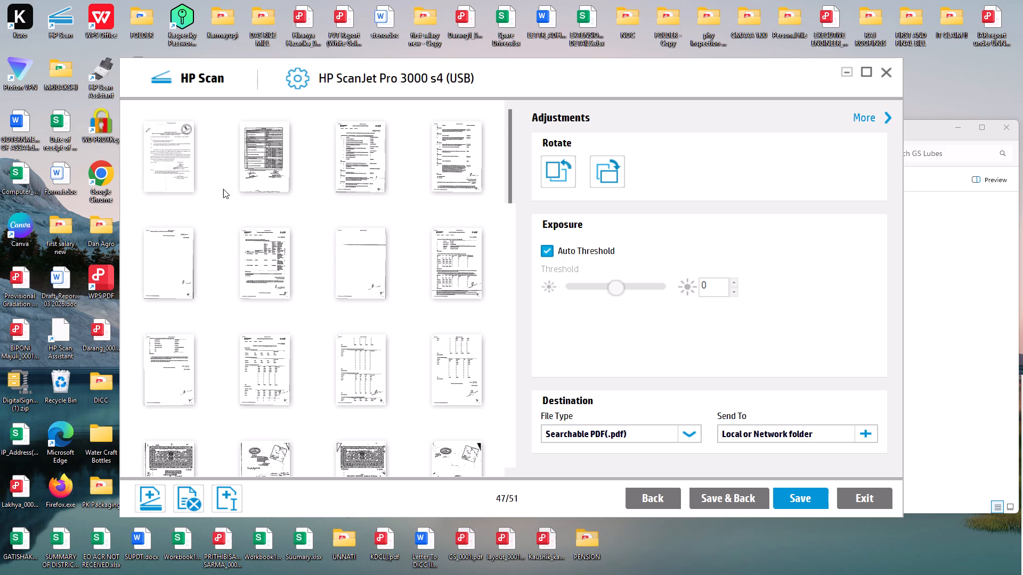
double_click(250, 157)
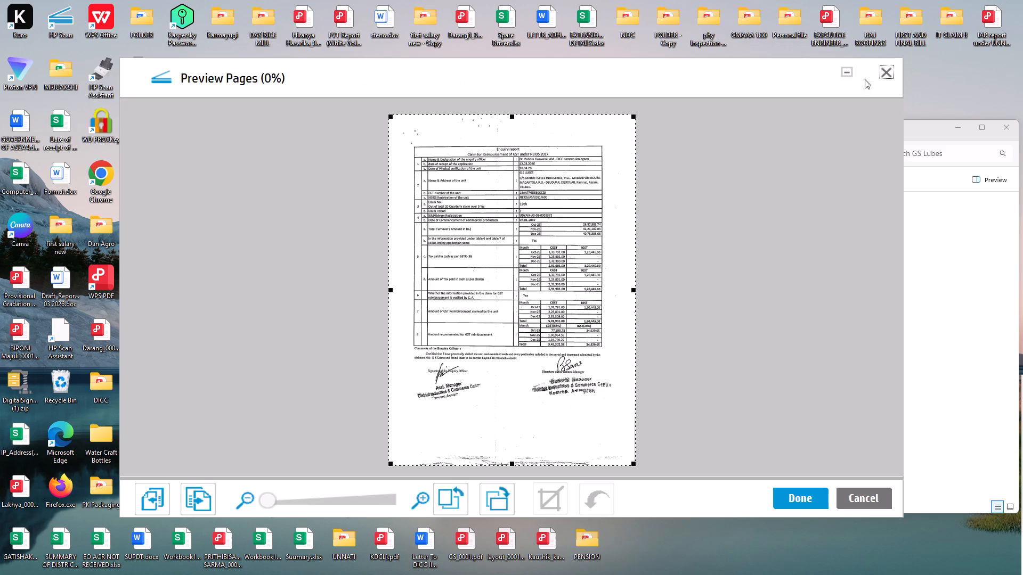
click(880, 73)
double_click(156, 166)
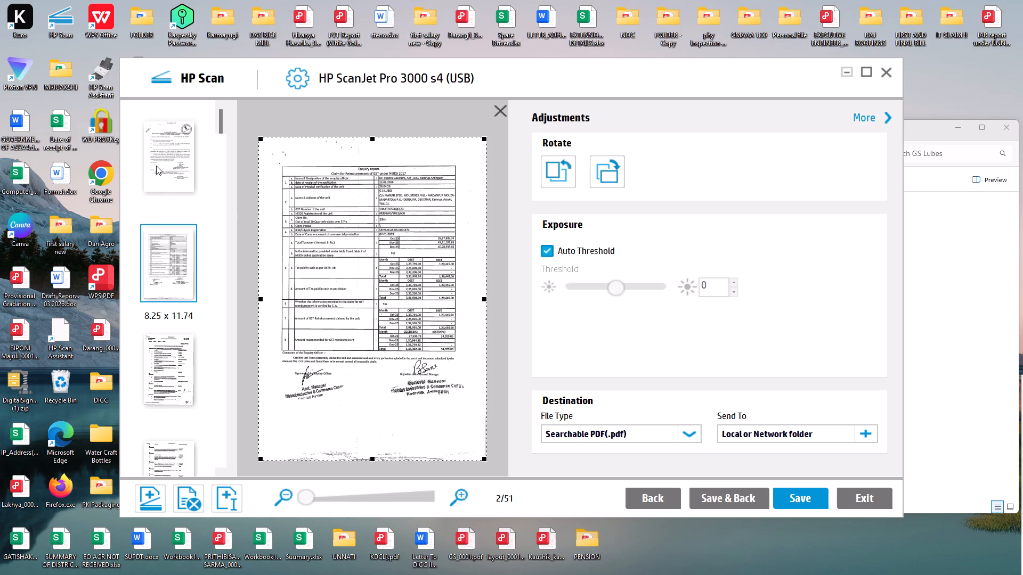
double_click(509, 237)
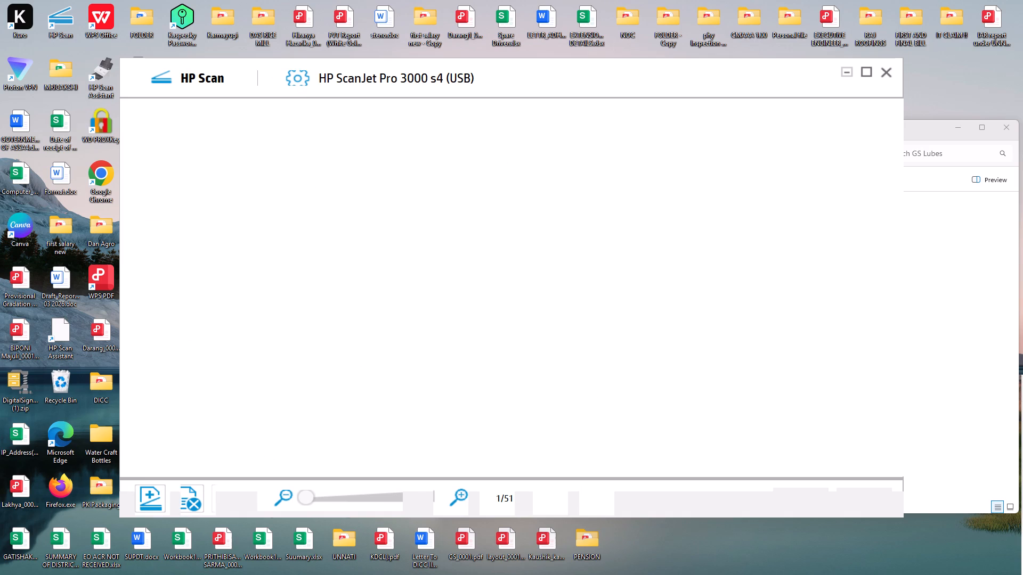
drag(270, 500, 299, 504)
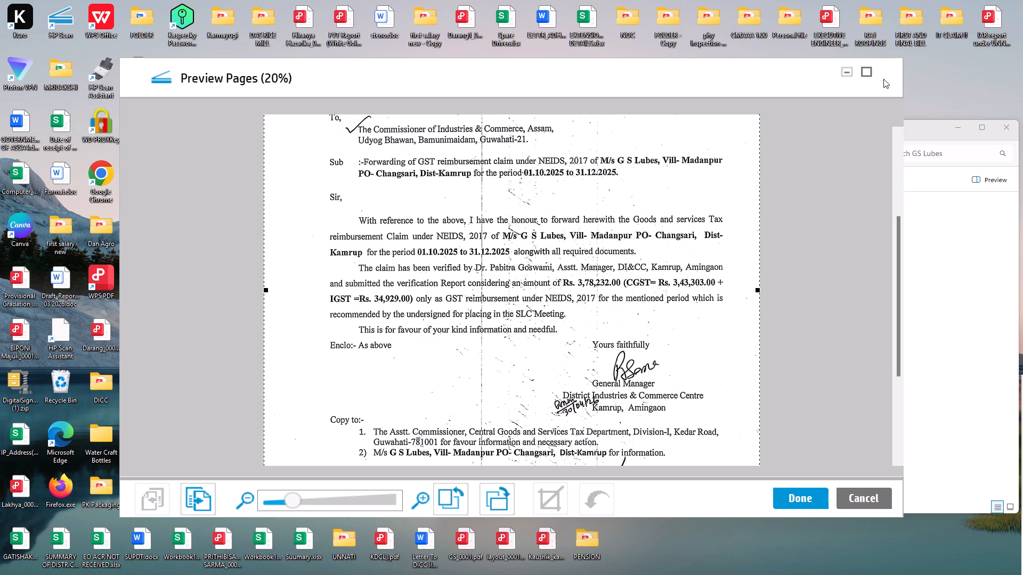
click(888, 77)
click(501, 114)
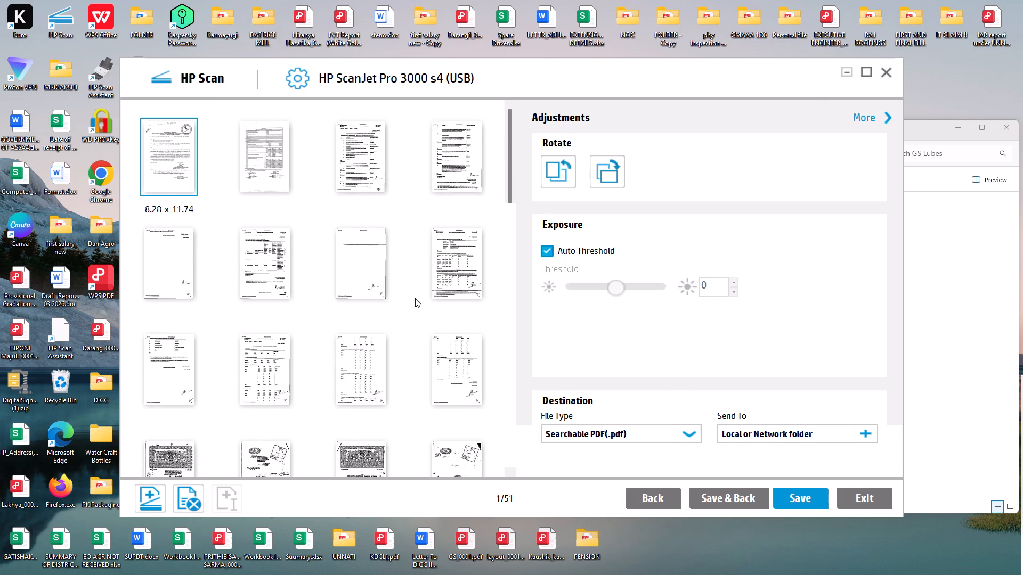
scroll(416, 298, down, 1)
scroll(420, 299, up, 3)
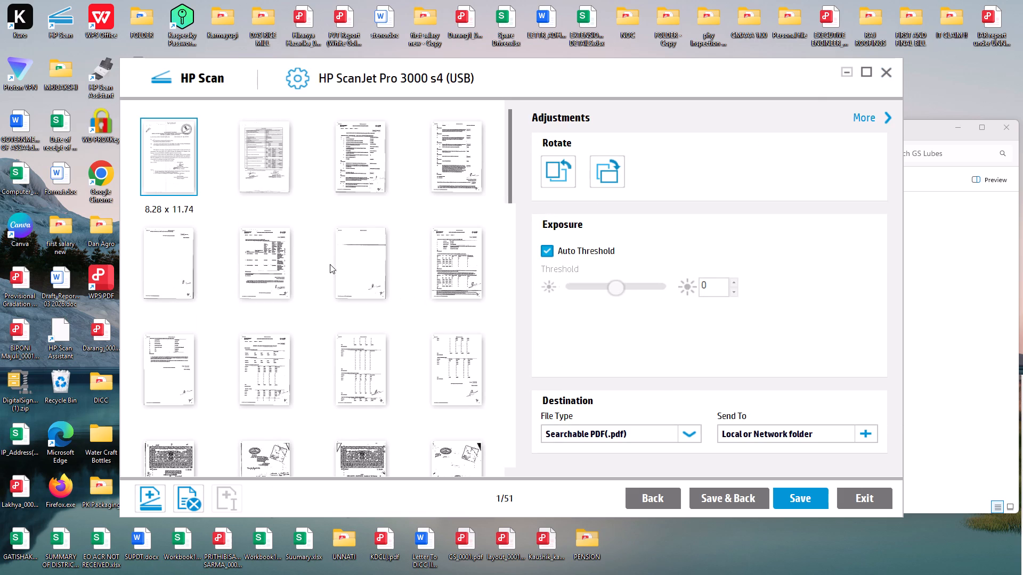
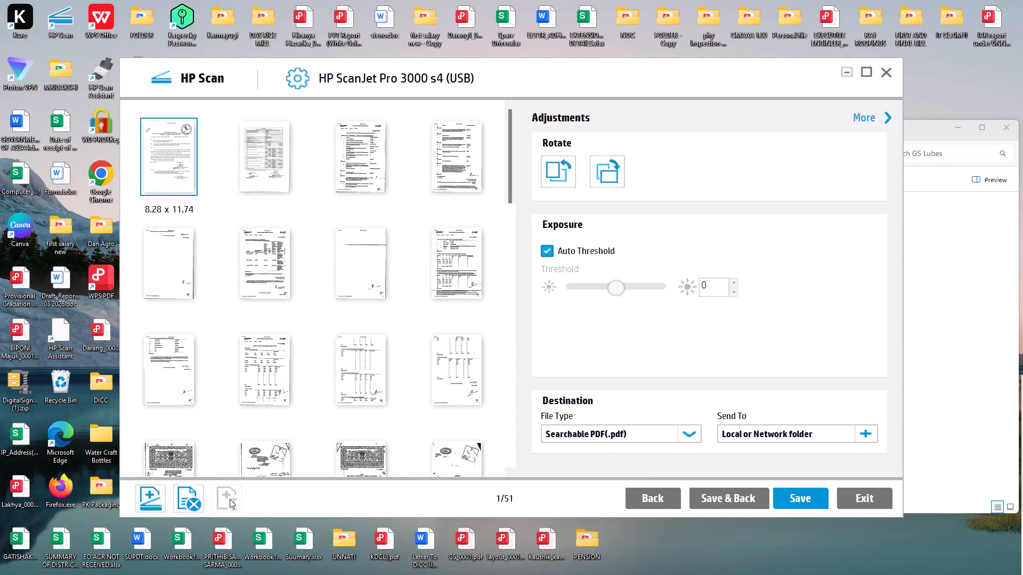
Scan the chartered accountant certificate pages and append them to the end of the current 51-page scan.
click(150, 503)
click(794, 506)
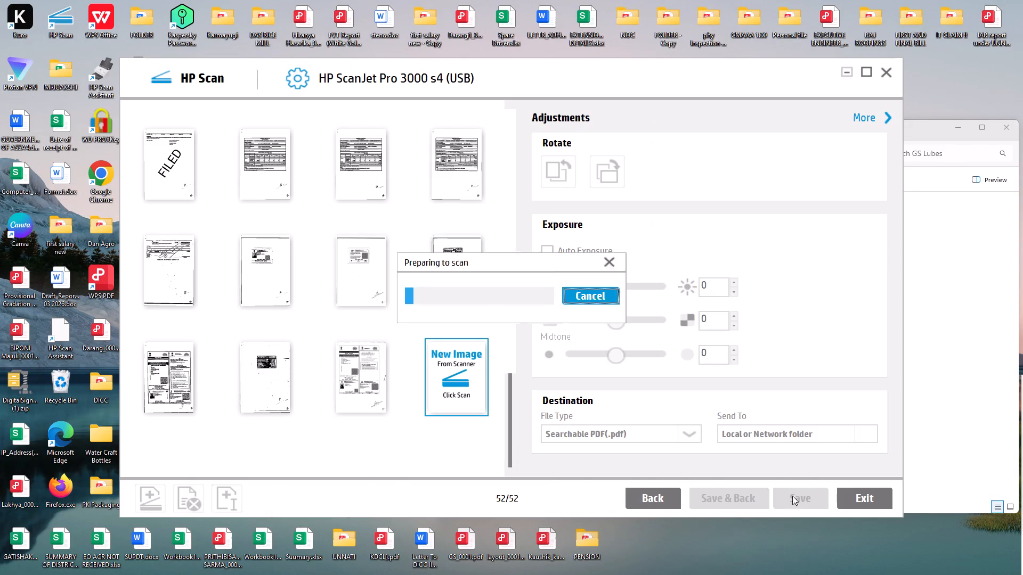
Open GS Lubes 1.25 to 3.25_0001.pdf from the GS Lubes folder, examine where the CA certificate pages sit, and close it.
click(939, 322)
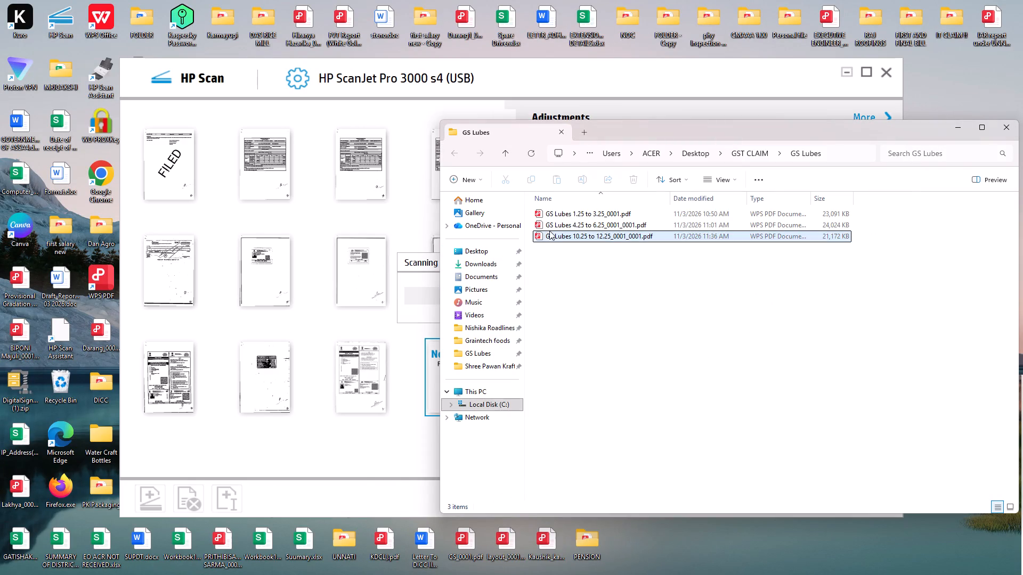
click(562, 221)
double_click(566, 216)
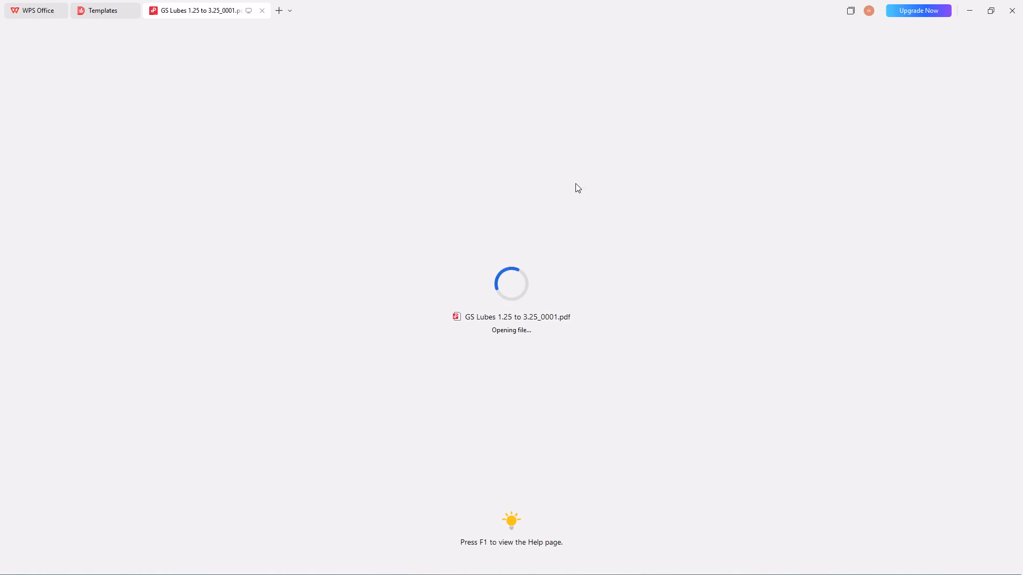
scroll(556, 200, down, 19)
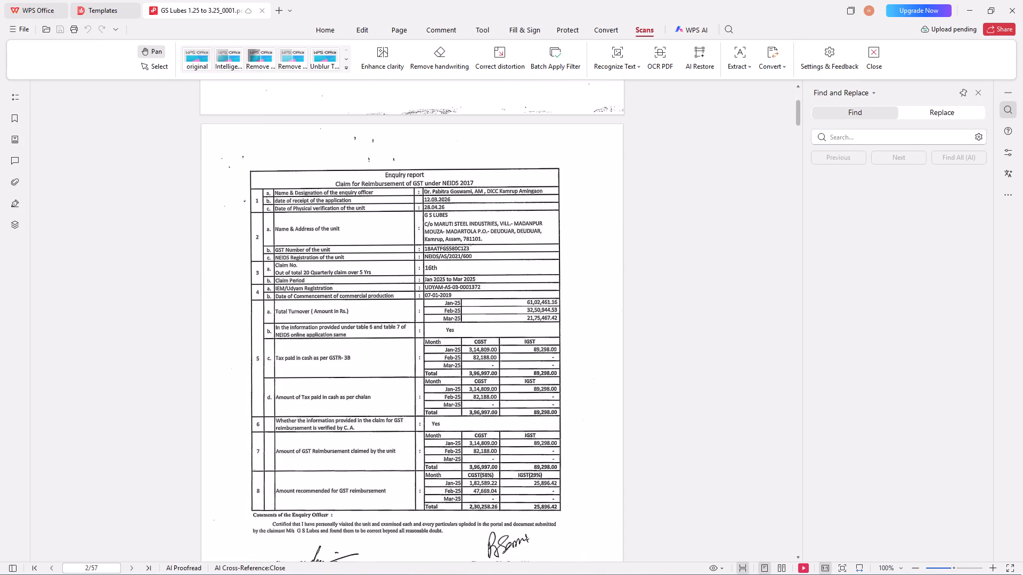
scroll(514, 257, down, 20)
scroll(514, 257, down, 10)
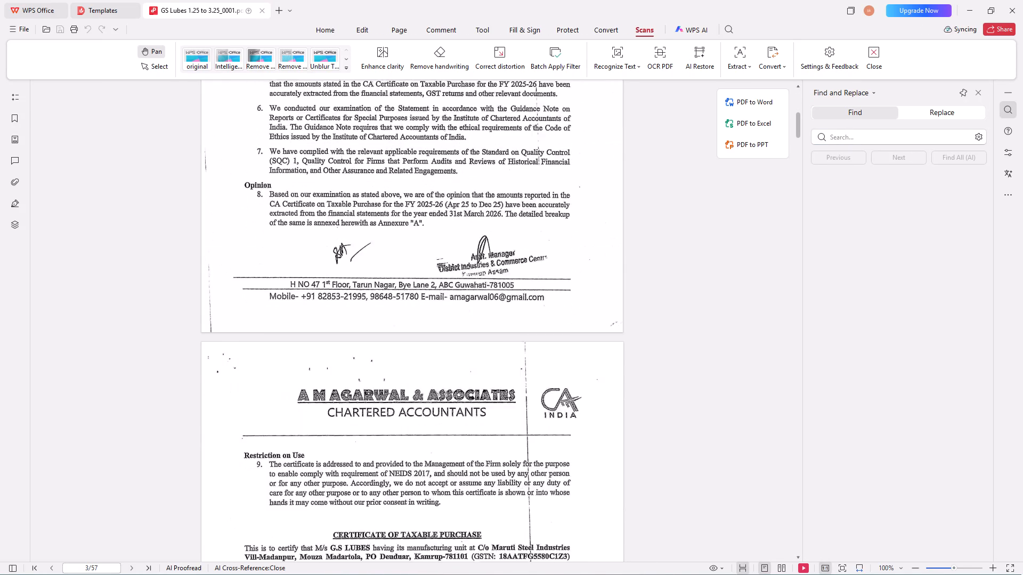
scroll(522, 255, down, 11)
click(606, 215)
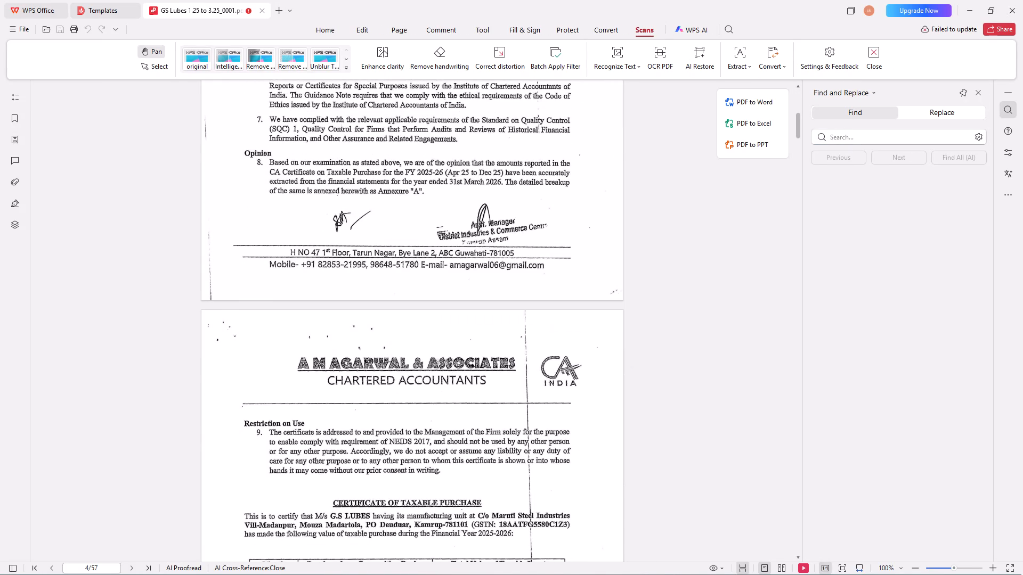
click(1010, 1)
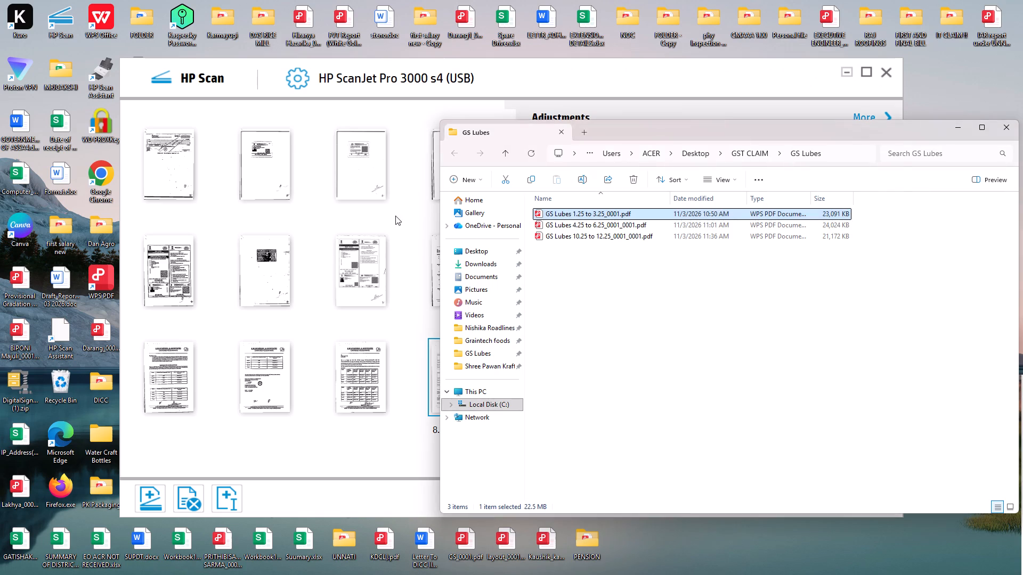
Back in HP Scan, move the first page of the newly scanned CA certificate to page position 2, directly after the forwarding letter.
click(396, 210)
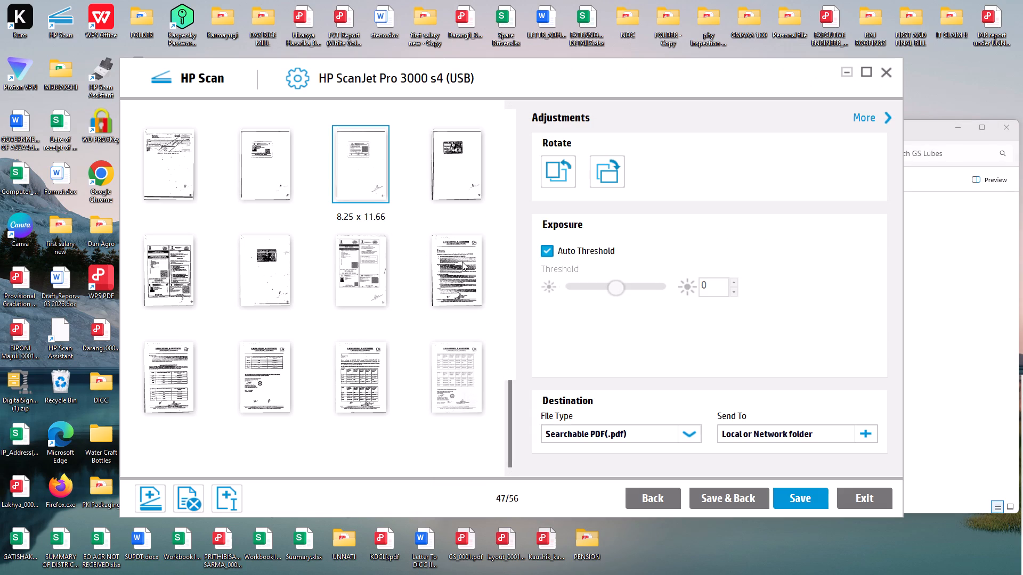
click(465, 261)
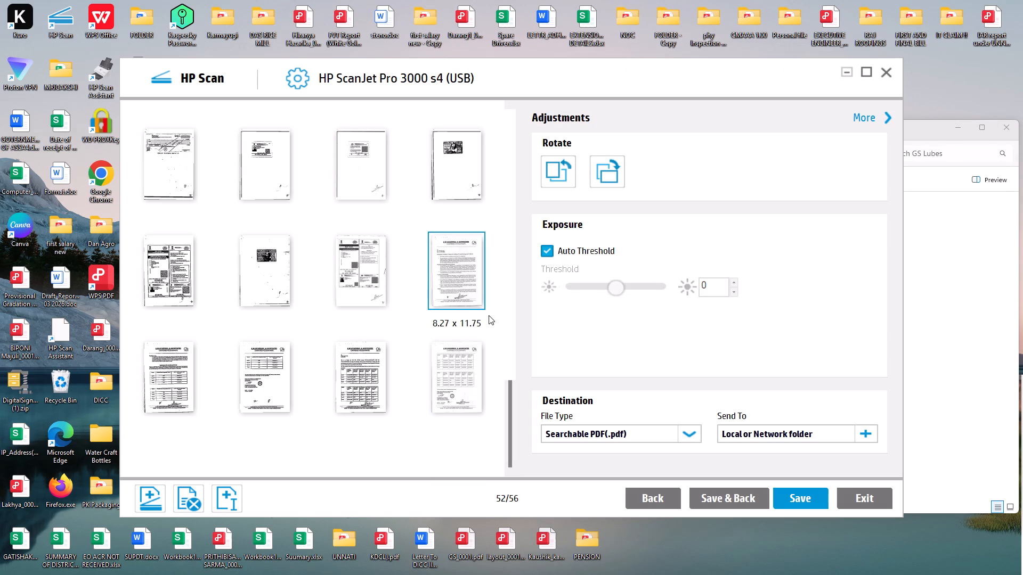
right_click(451, 290)
drag(506, 420, 510, 395)
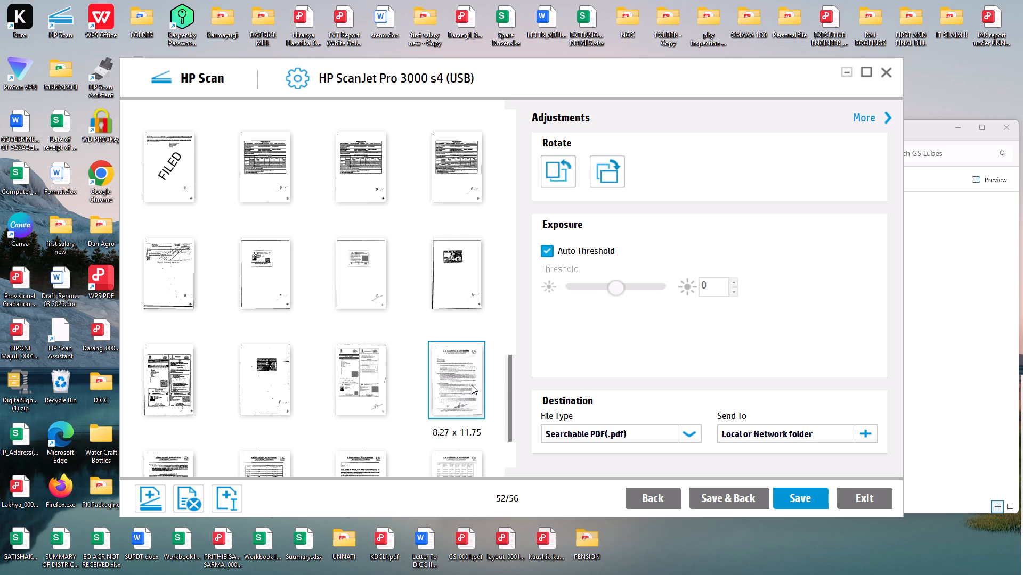
drag(470, 382, 422, 83)
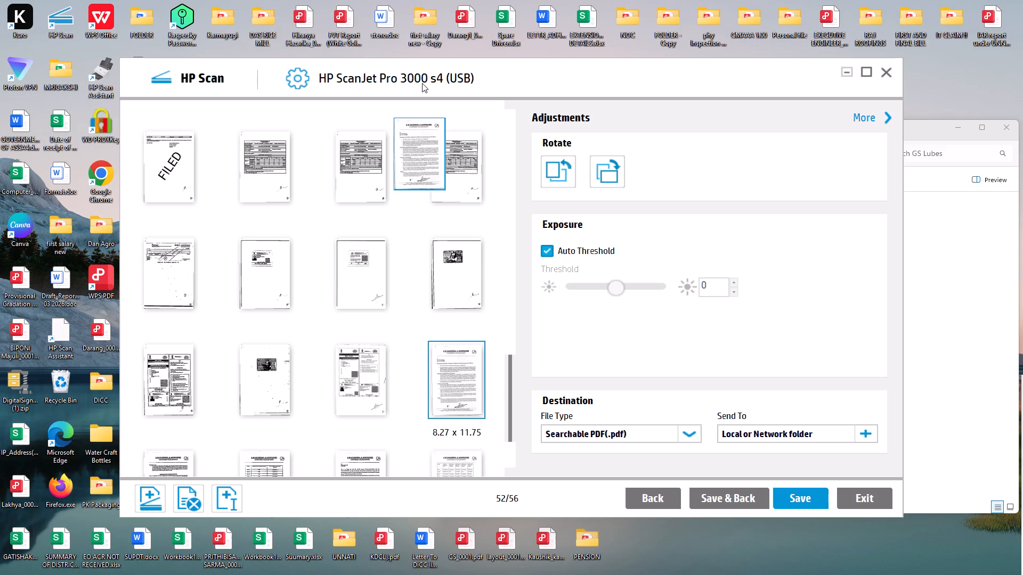
drag(422, 83, 425, 242)
drag(460, 367, 449, 278)
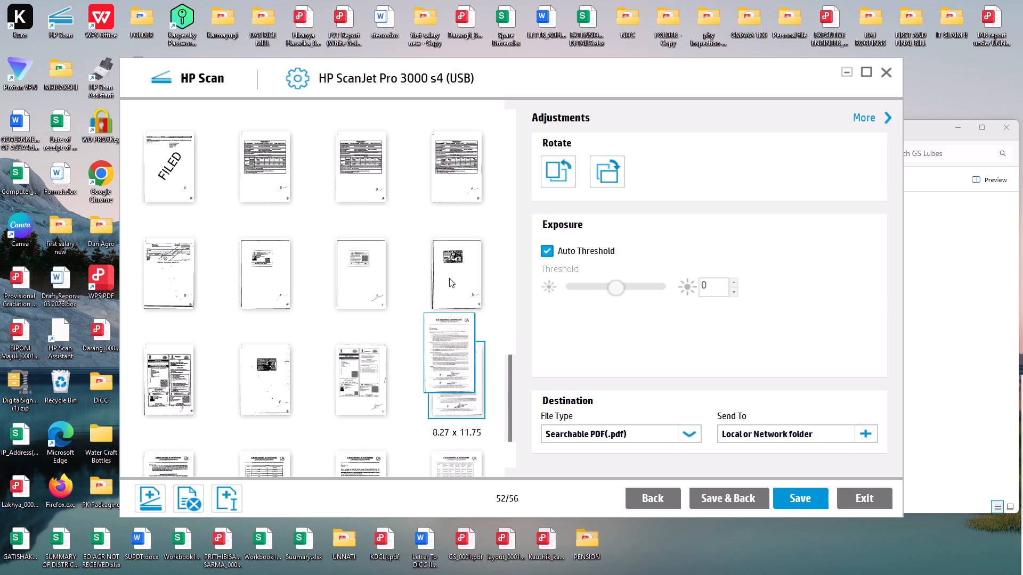
drag(449, 278, 467, 129)
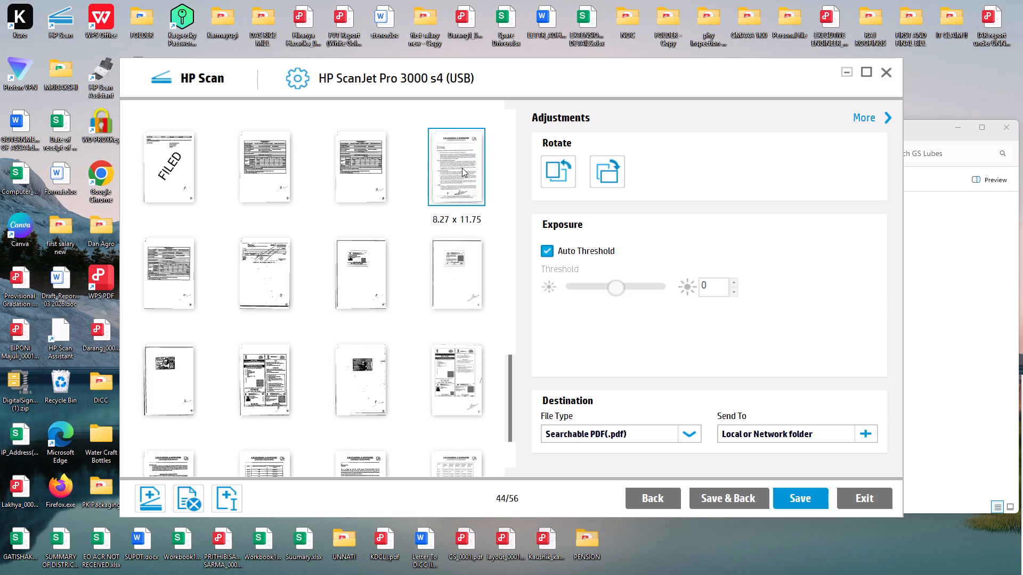
drag(458, 170, 458, 139)
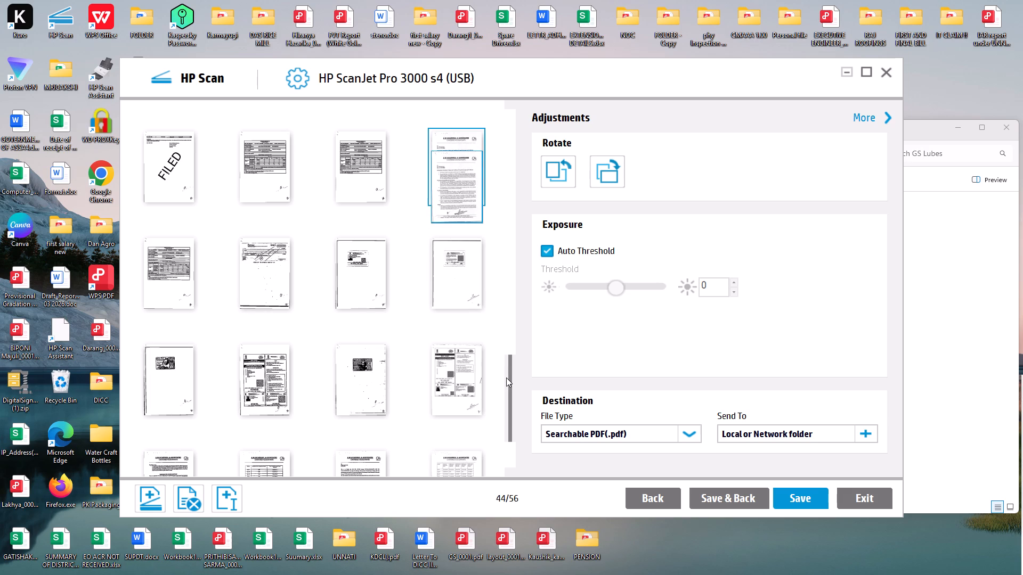
drag(508, 372, 513, 307)
drag(456, 429, 436, 101)
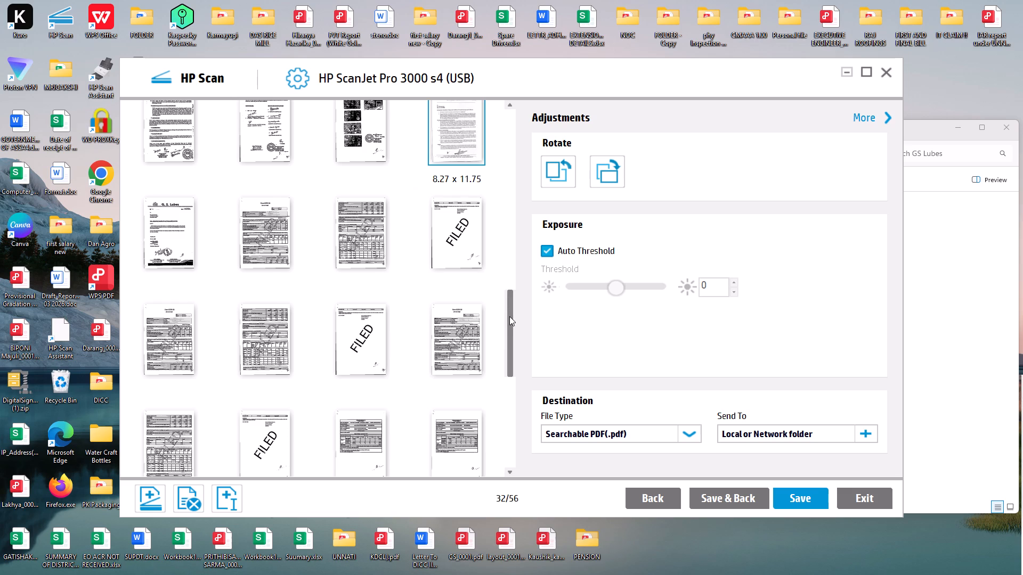
drag(509, 317, 516, 254)
drag(459, 383, 455, 255)
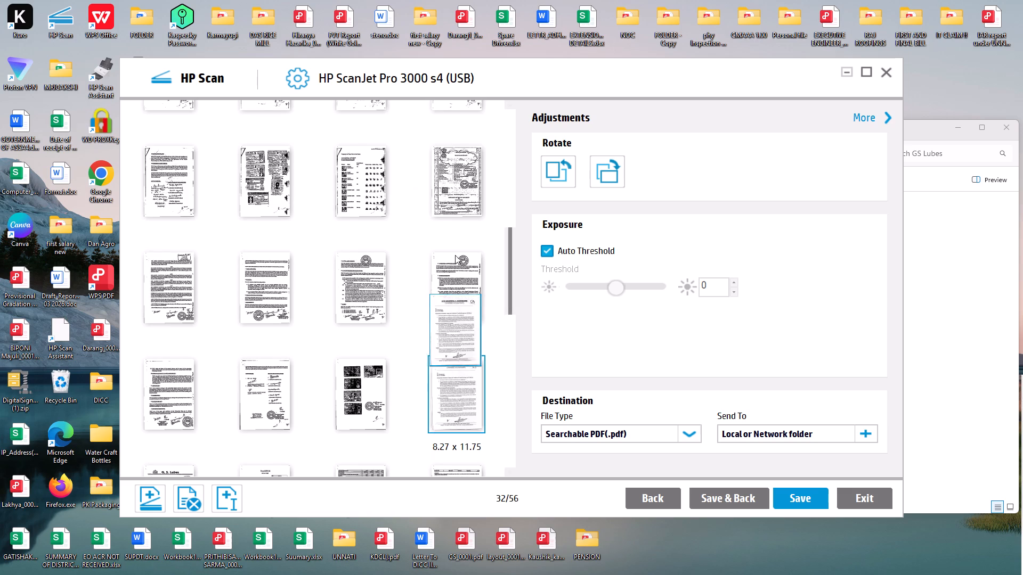
drag(455, 255, 445, 125)
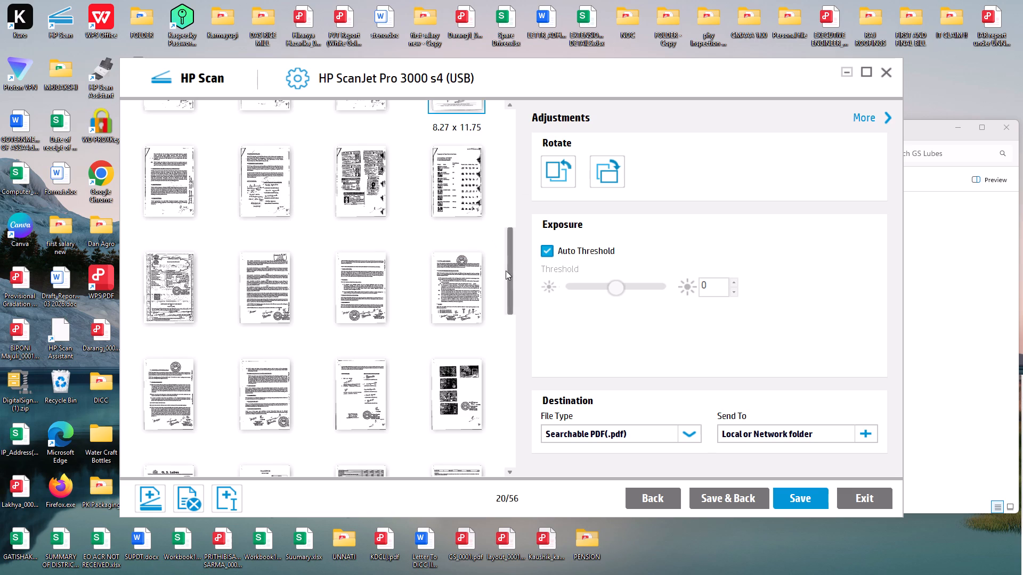
drag(507, 274, 516, 203)
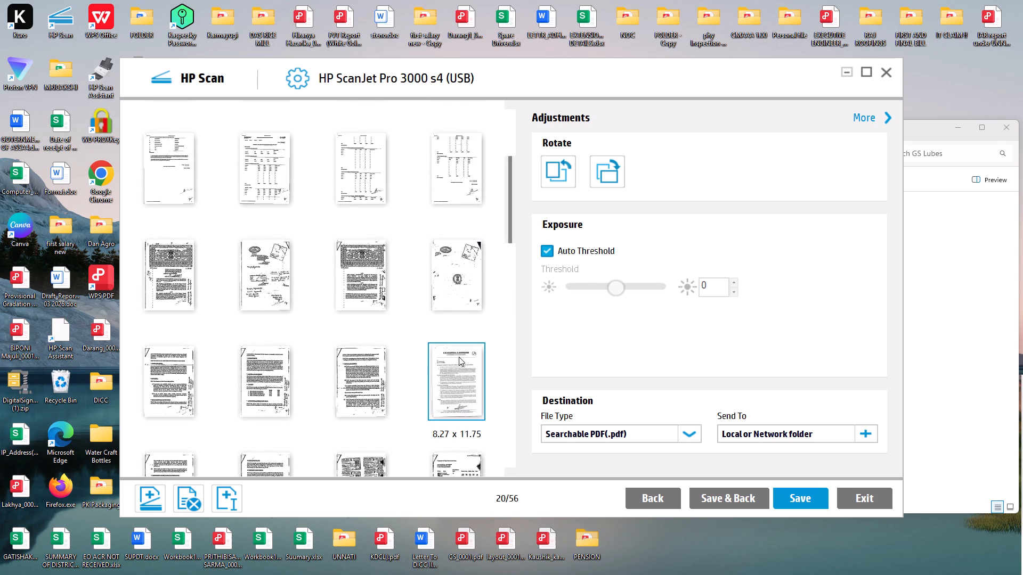
drag(459, 357, 255, 117)
drag(513, 210, 514, 193)
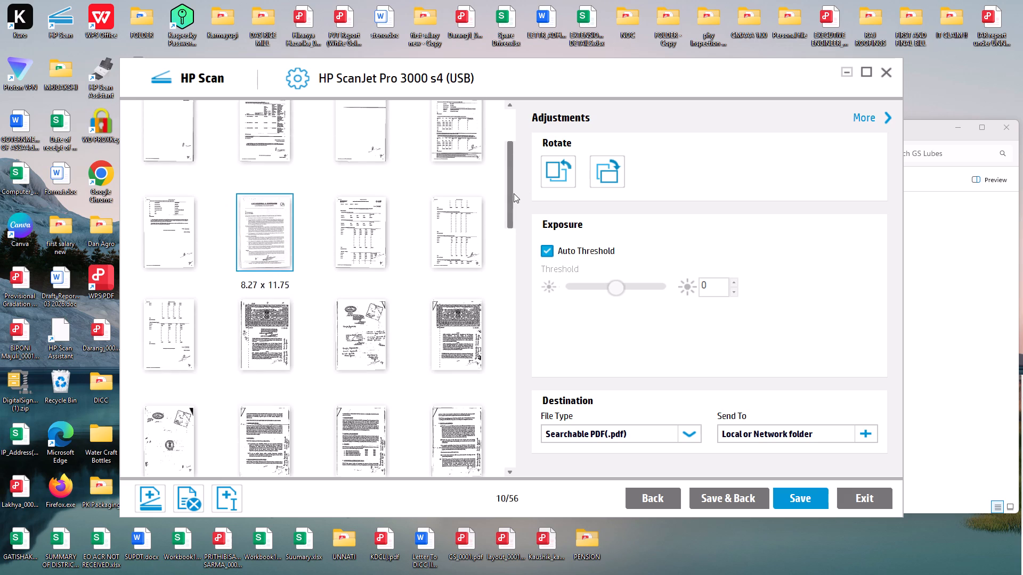
drag(514, 193, 521, 149)
drag(266, 382, 265, 327)
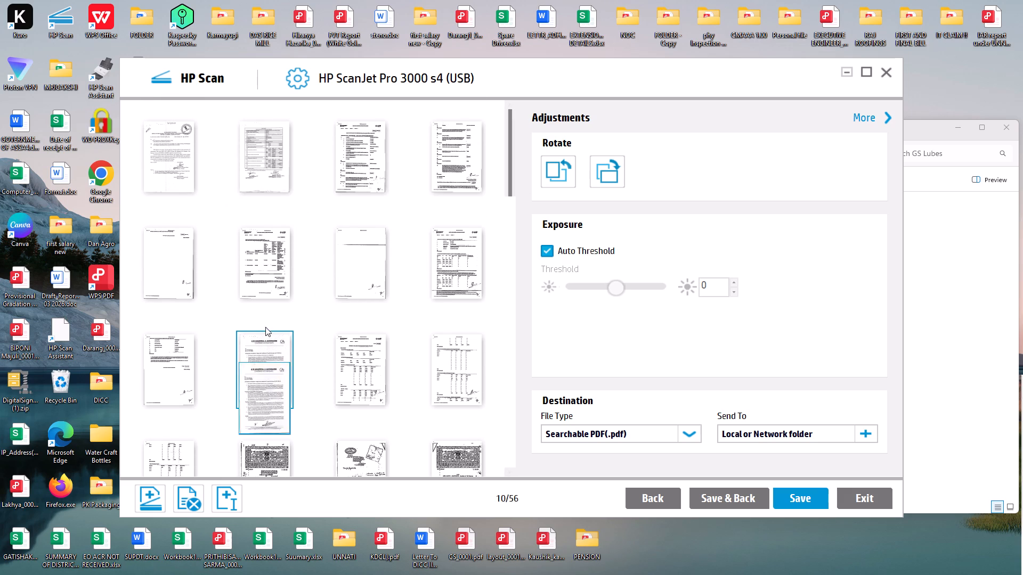
drag(265, 327, 246, 112)
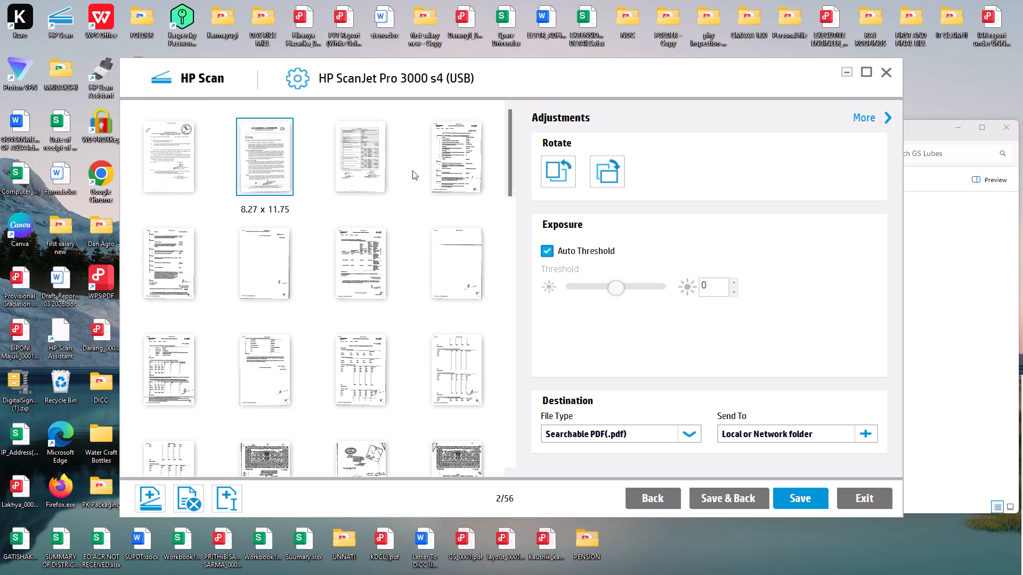
Move the second page of the newly scanned CA certificate from the end of the scan to page position 3, after its first page.
drag(510, 170, 528, 318)
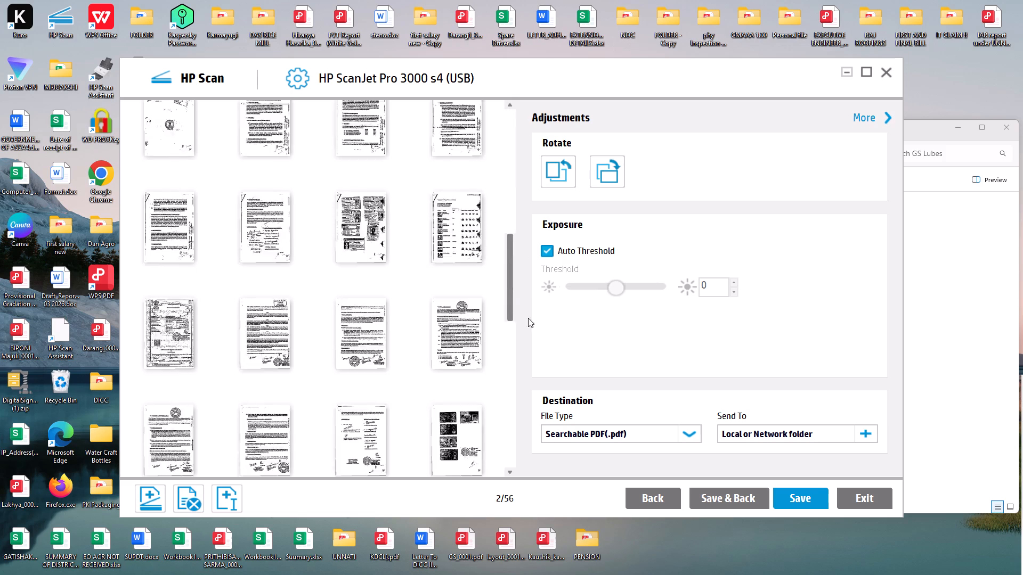
drag(528, 318, 533, 455)
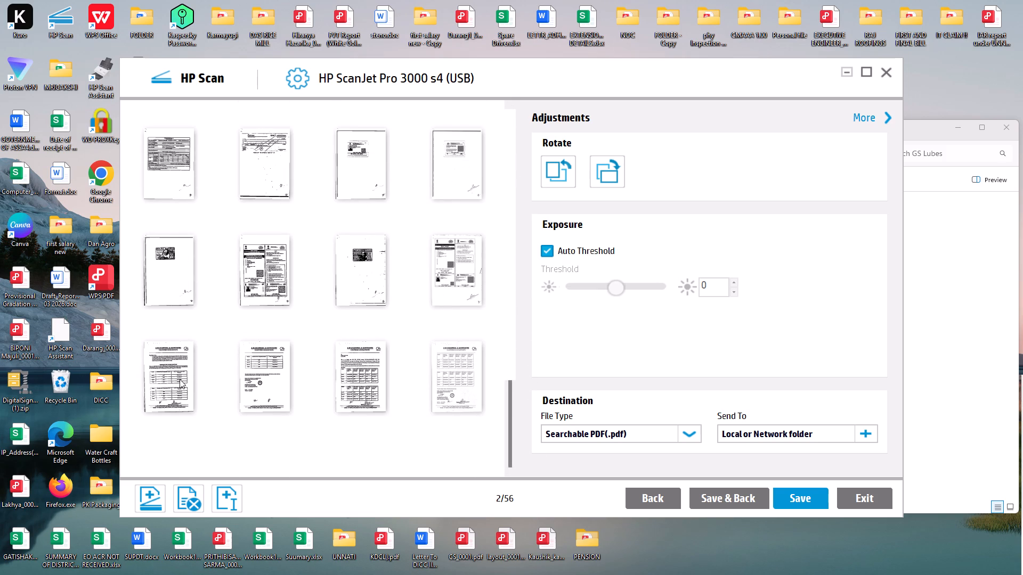
drag(177, 375, 176, 114)
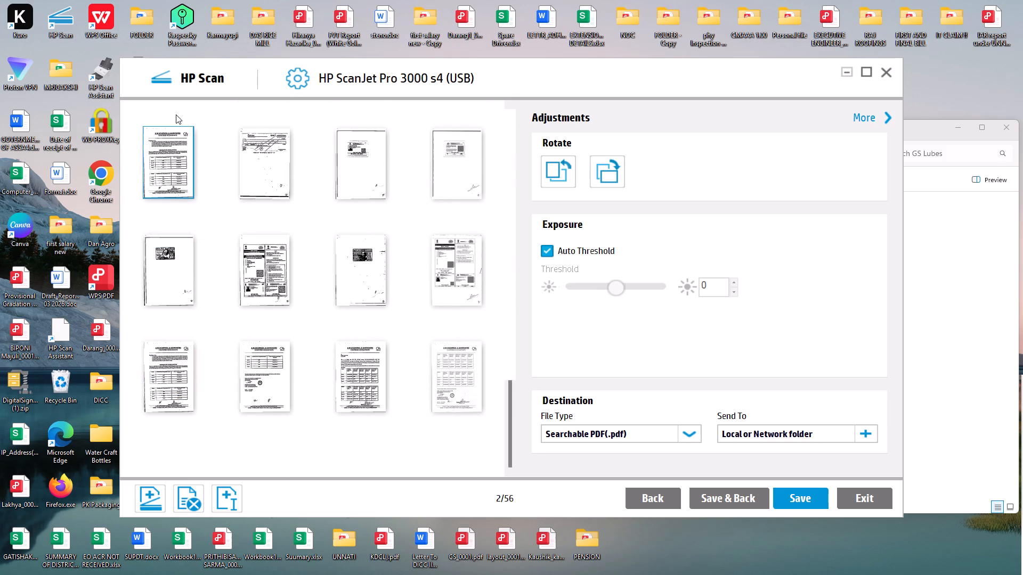
drag(511, 429, 510, 424)
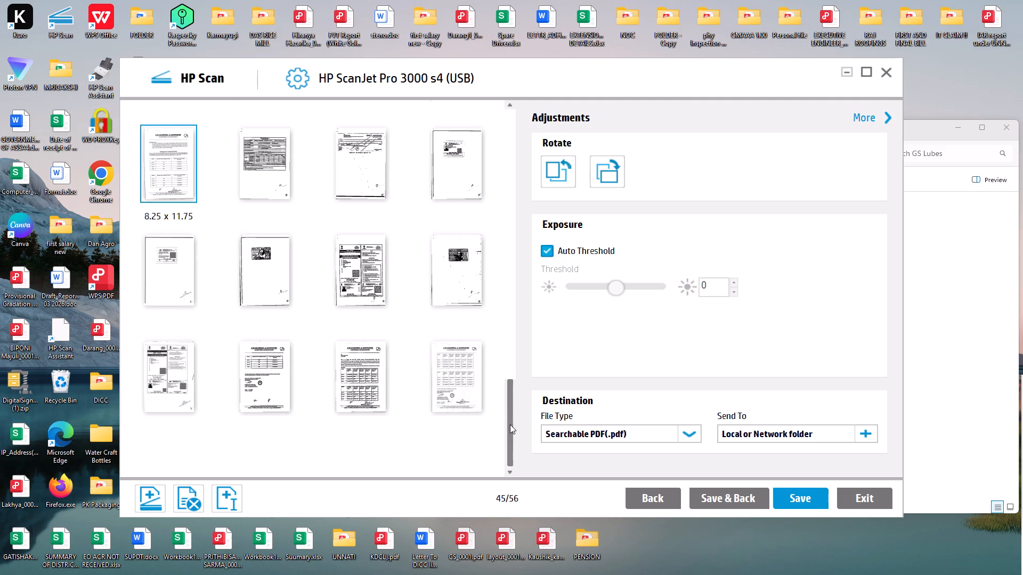
drag(510, 424, 512, 357)
drag(158, 447, 161, 439)
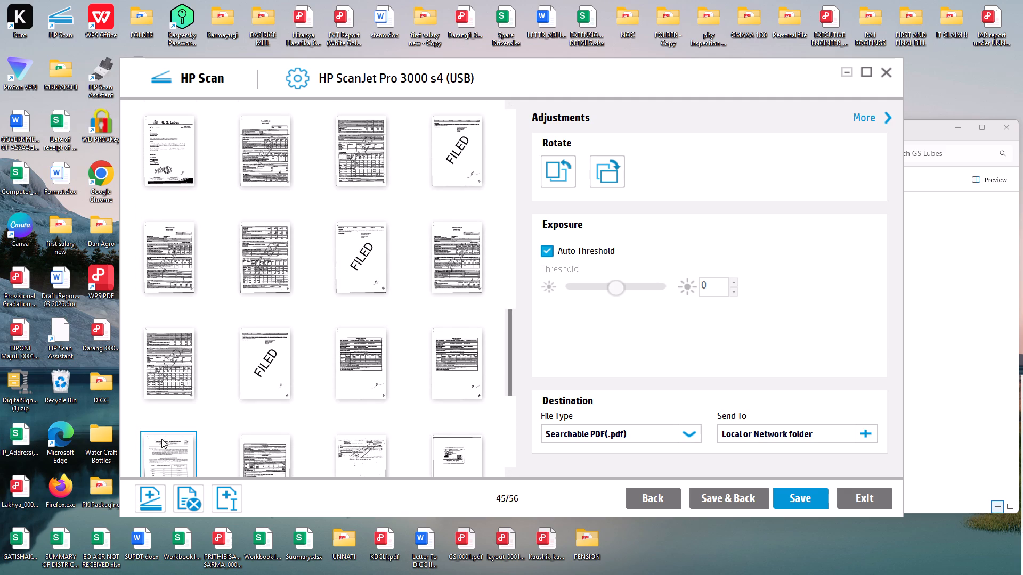
drag(161, 439, 143, 105)
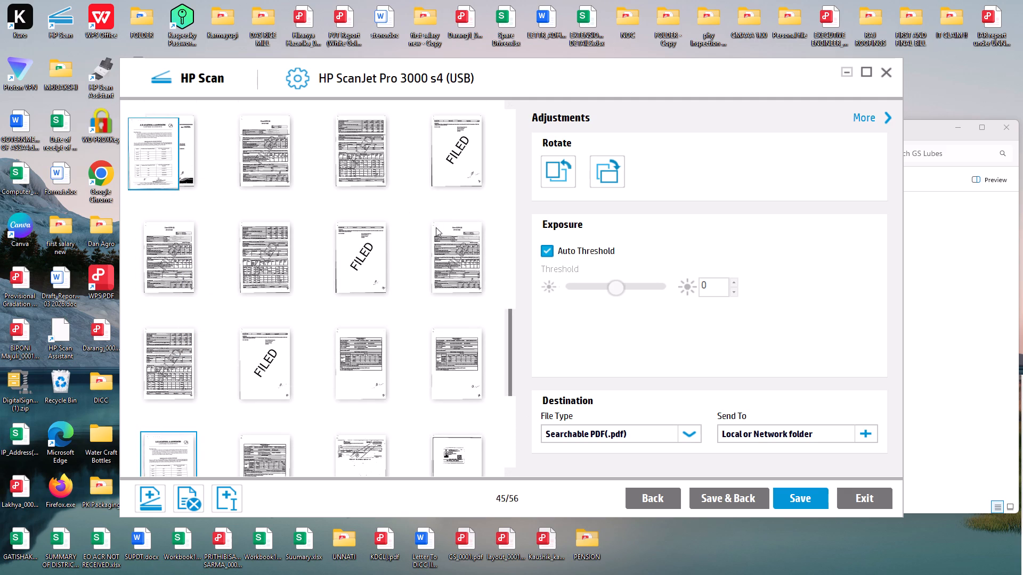
drag(513, 354, 519, 278)
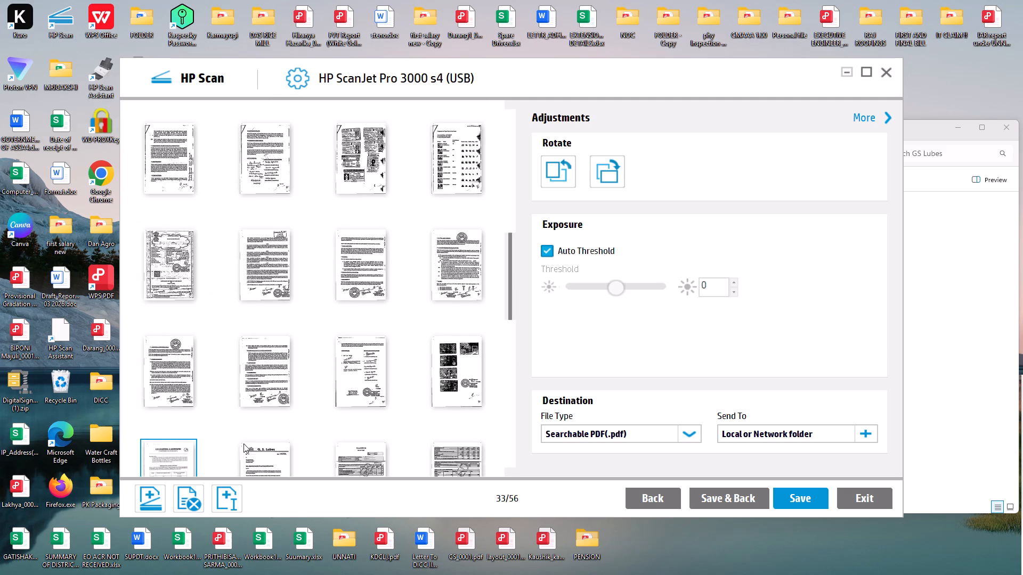
drag(168, 455, 165, 114)
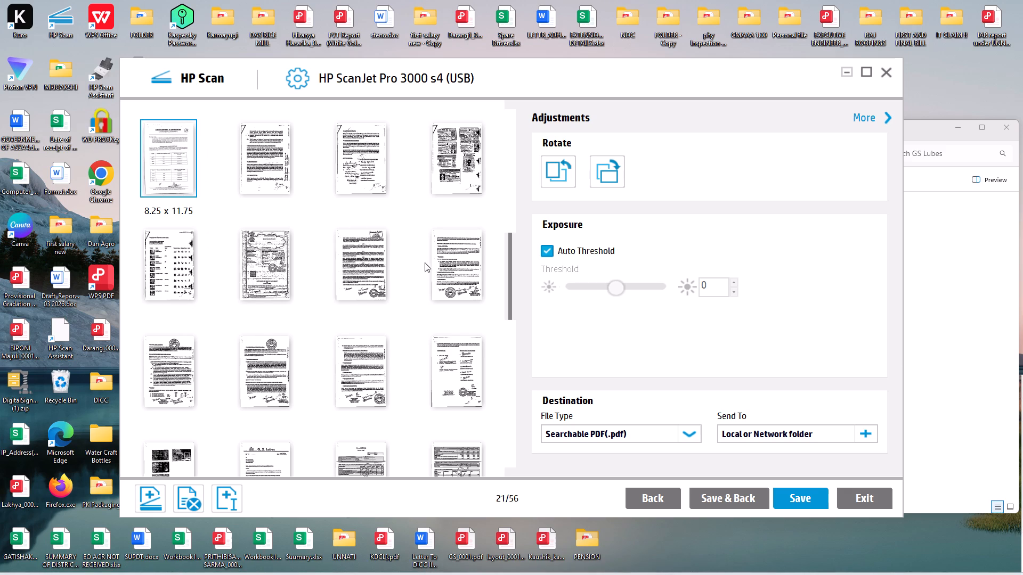
drag(509, 307, 515, 246)
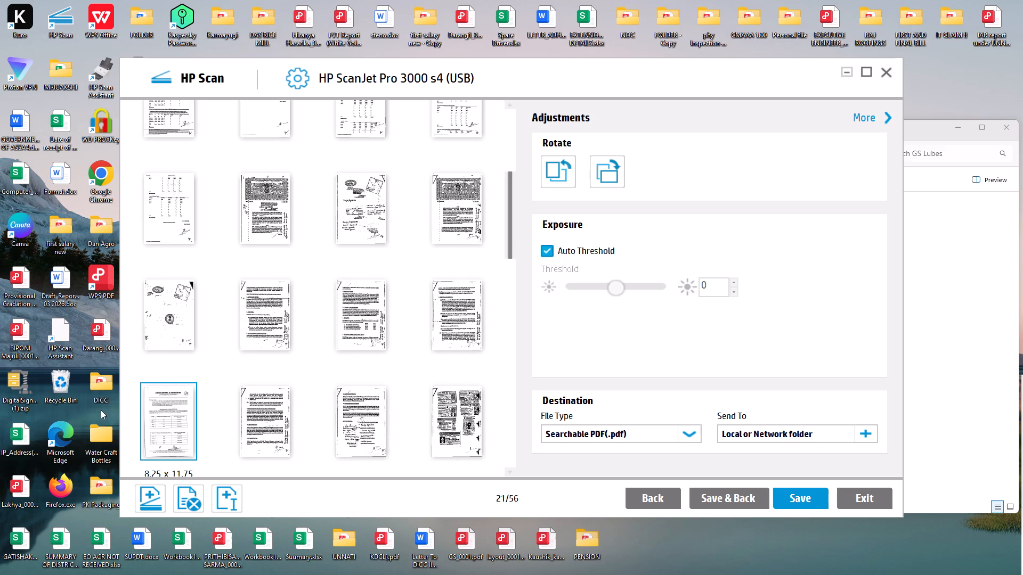
drag(152, 418, 149, 150)
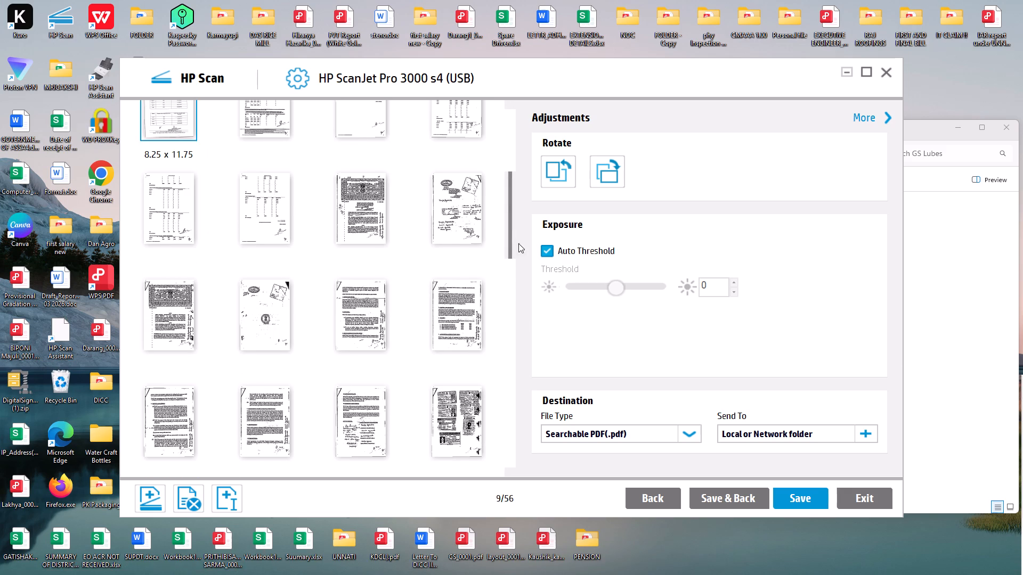
drag(509, 236, 514, 180)
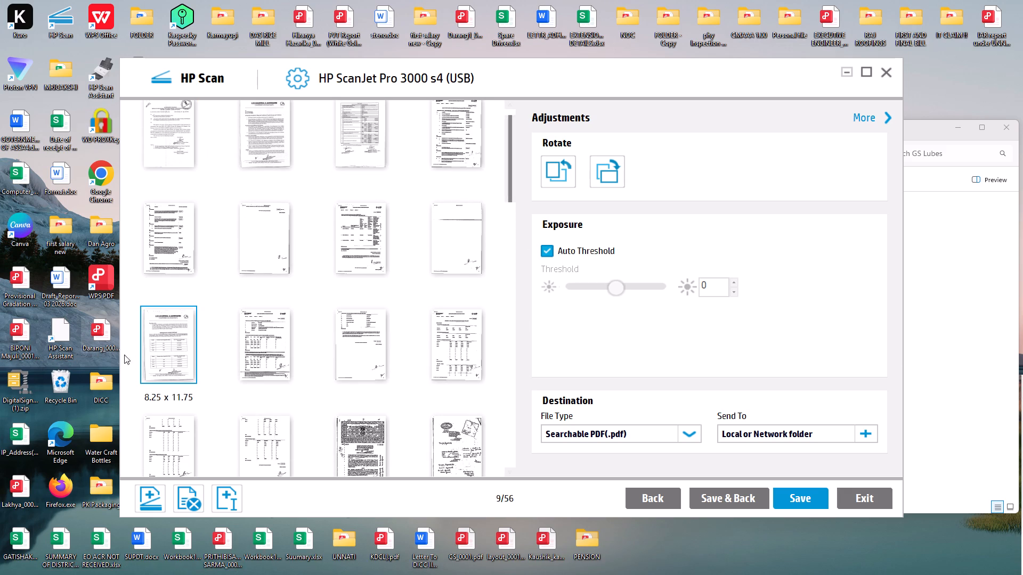
drag(153, 370, 302, 88)
drag(302, 88, 302, 165)
drag(163, 354, 282, 190)
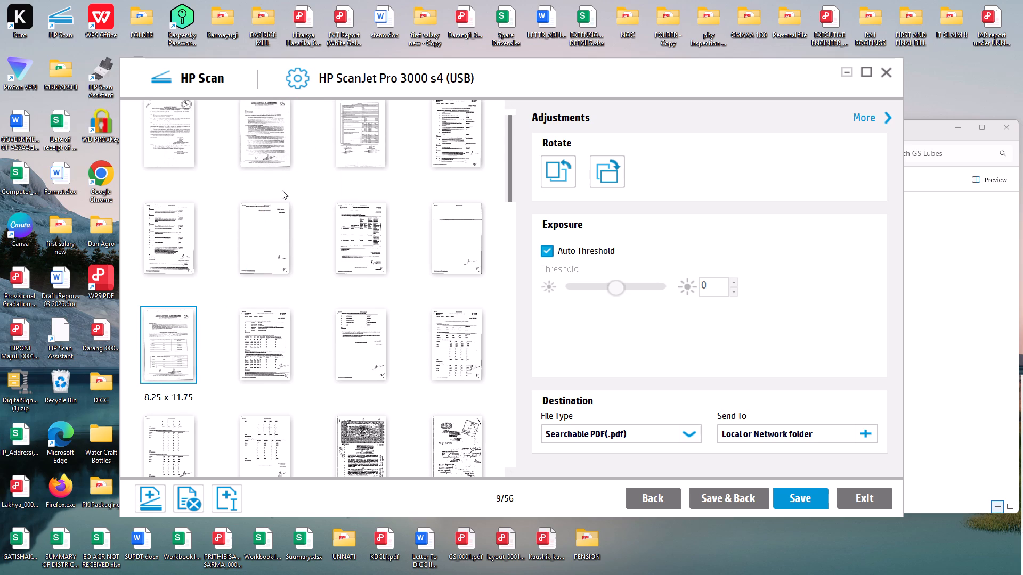
drag(258, 254, 294, 176)
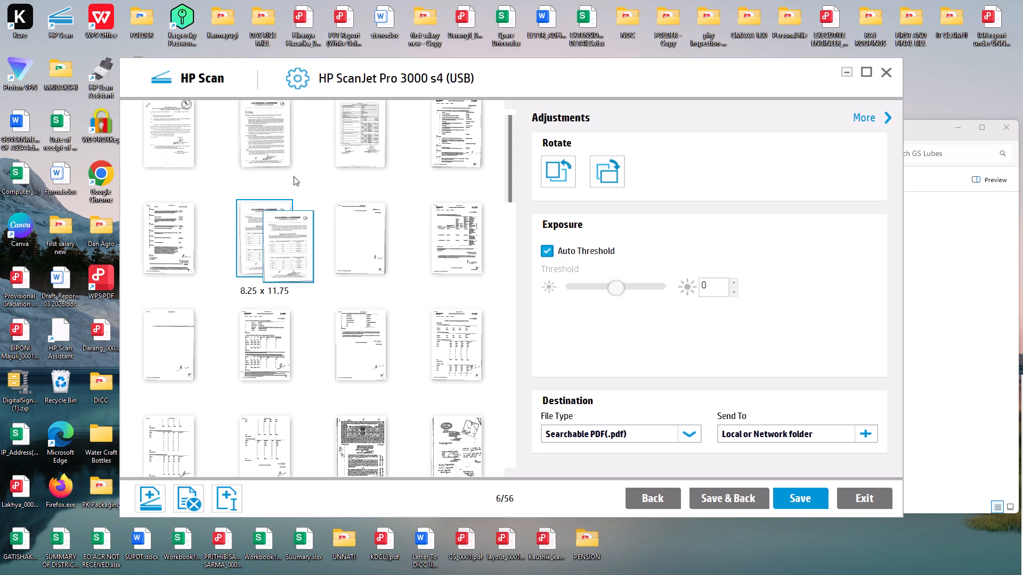
drag(294, 176, 309, 103)
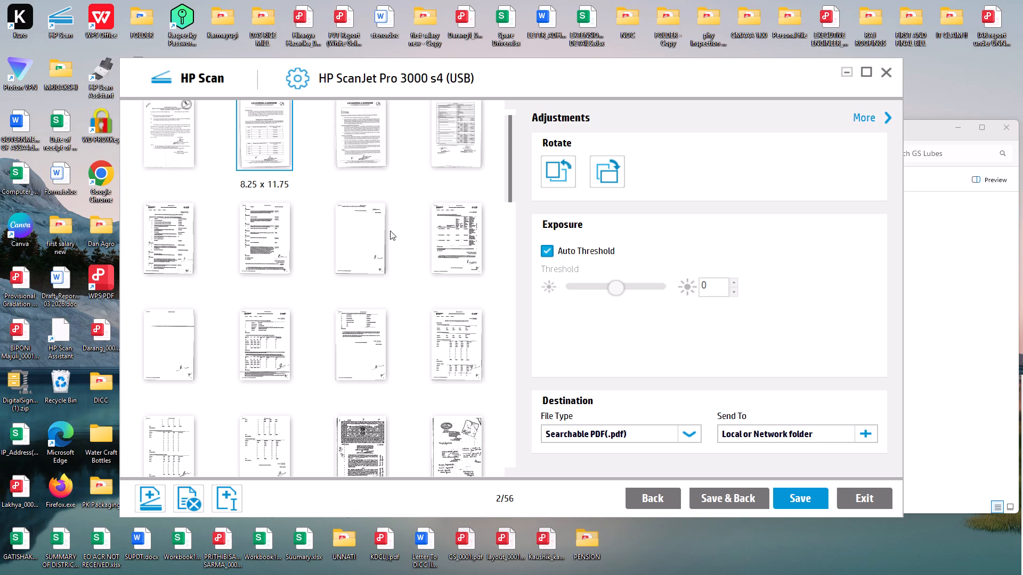
scroll(392, 269, up, 2)
drag(269, 157, 391, 124)
Move the third CA certificate page from the end of the scan to page position 4, directly after the second certificate page.
drag(510, 172, 501, 448)
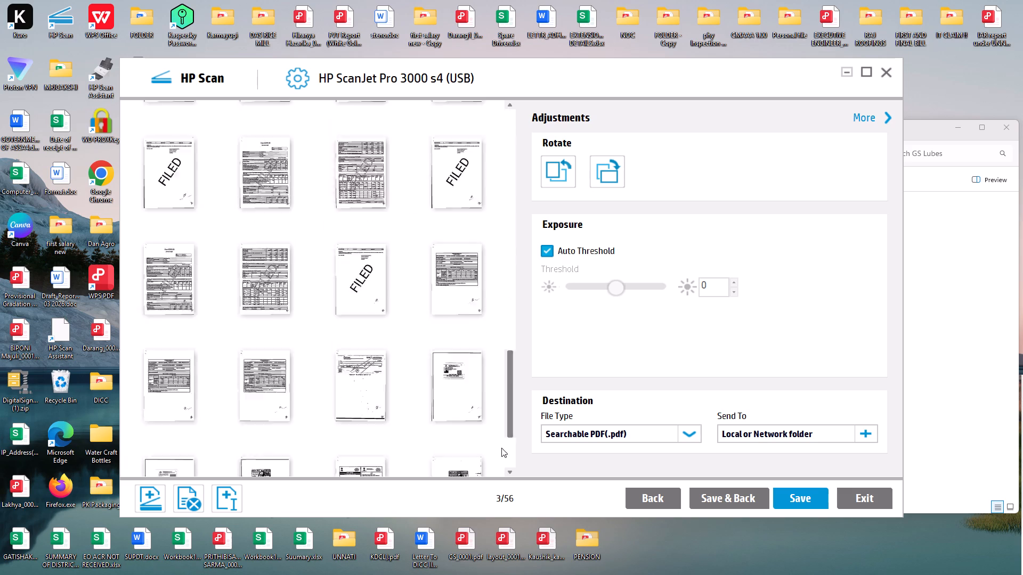
drag(501, 448, 502, 507)
drag(511, 188, 499, 439)
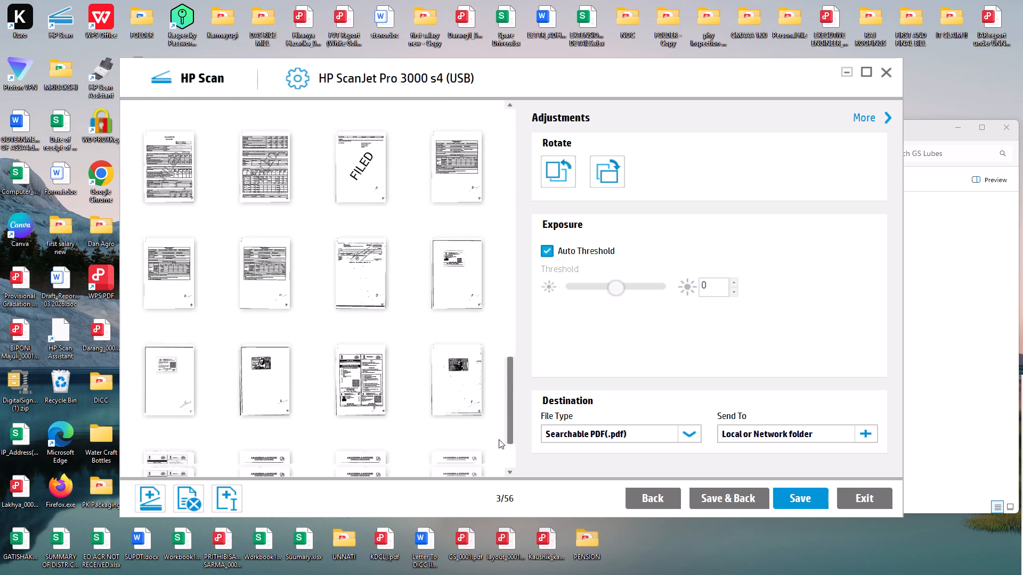
drag(499, 439, 506, 470)
drag(259, 393, 159, 118)
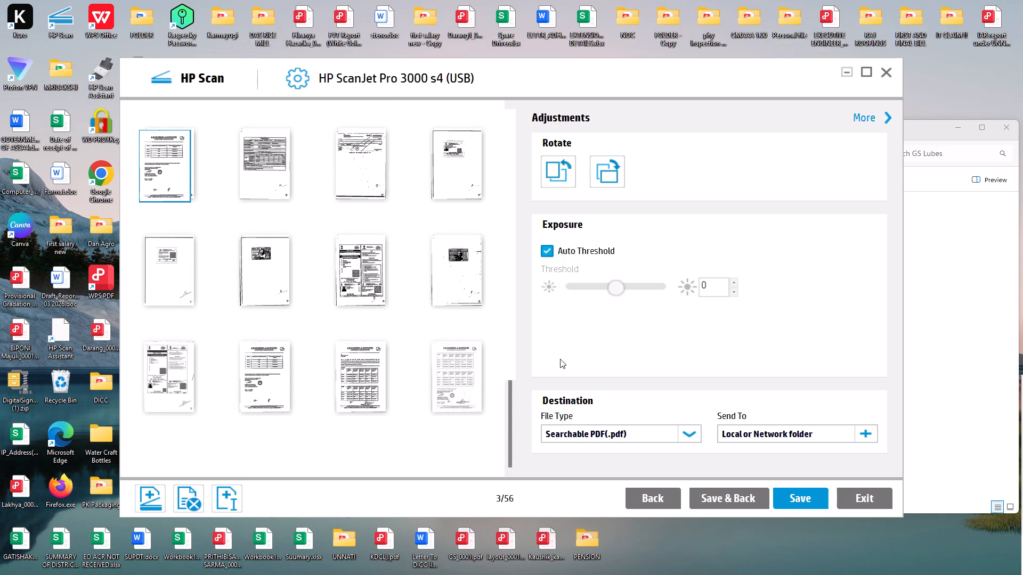
drag(509, 413, 508, 328)
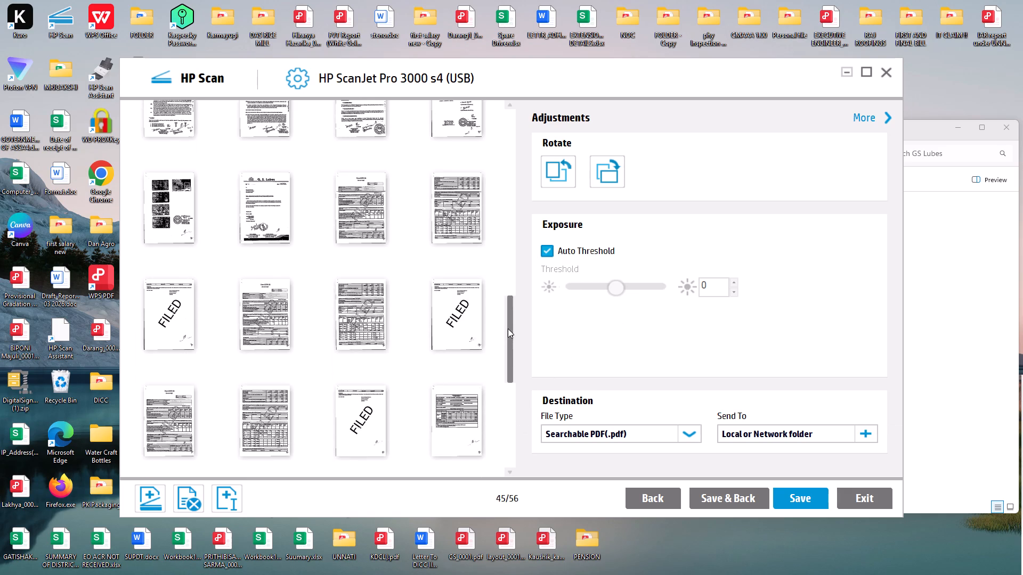
drag(508, 328, 508, 336)
drag(185, 461, 207, 37)
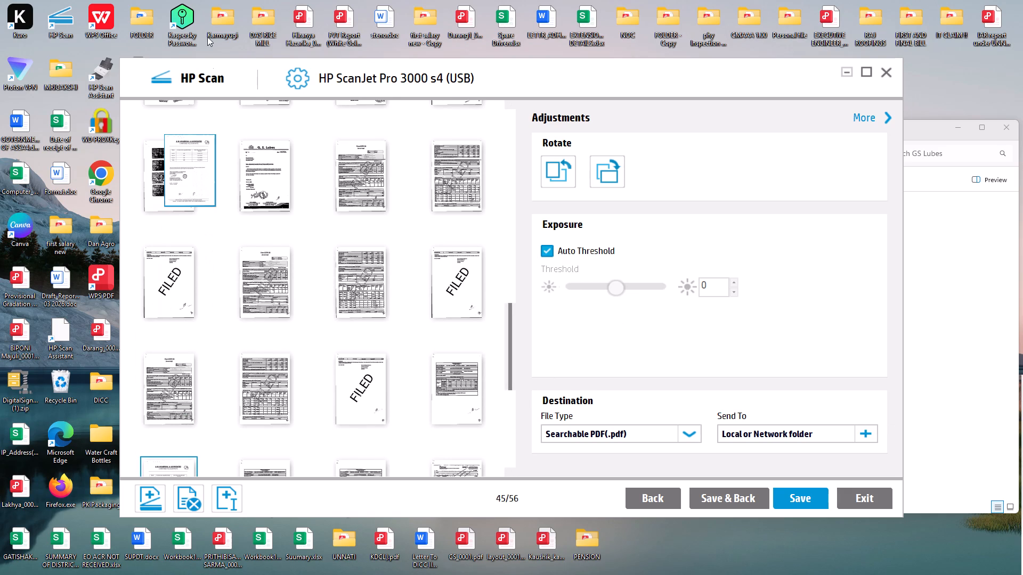
drag(207, 37, 191, 151)
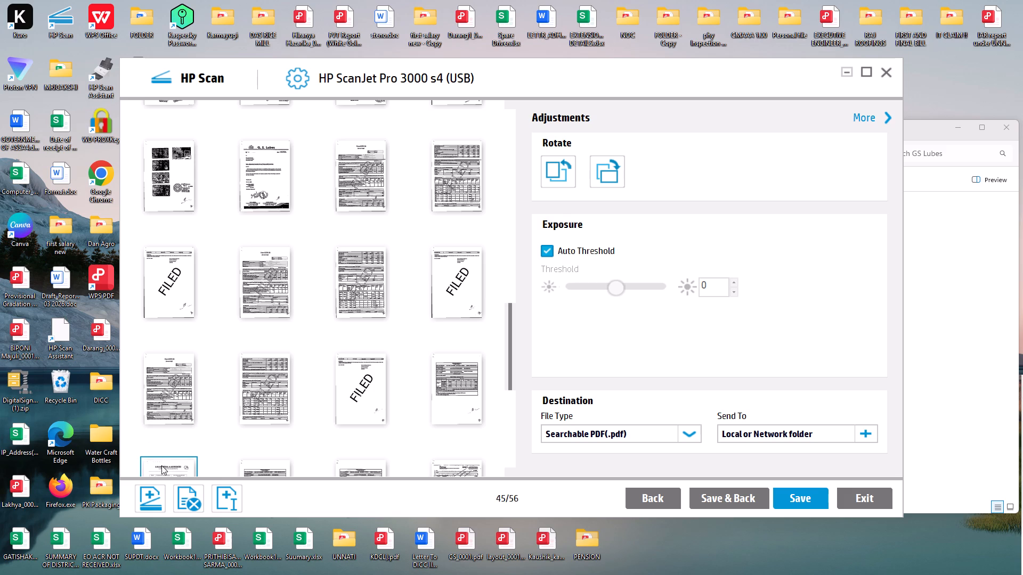
drag(161, 467, 209, 126)
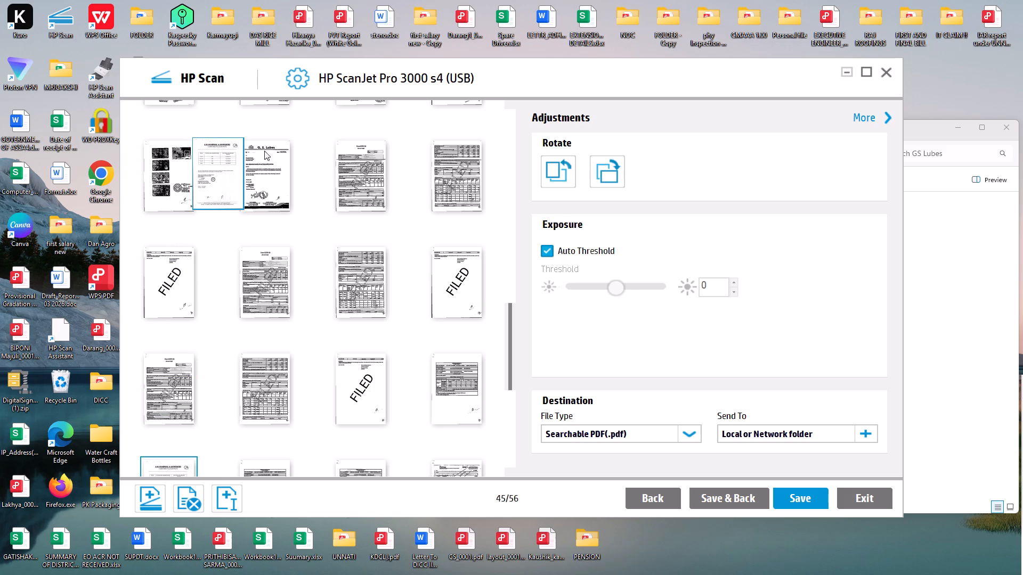
drag(512, 330, 507, 287)
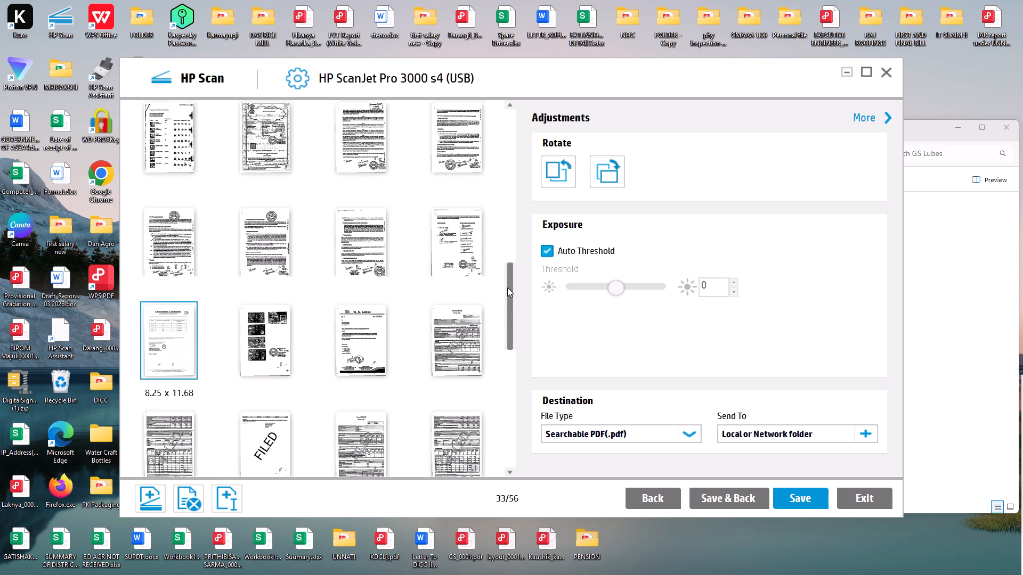
drag(507, 287, 507, 256)
drag(155, 466, 176, 127)
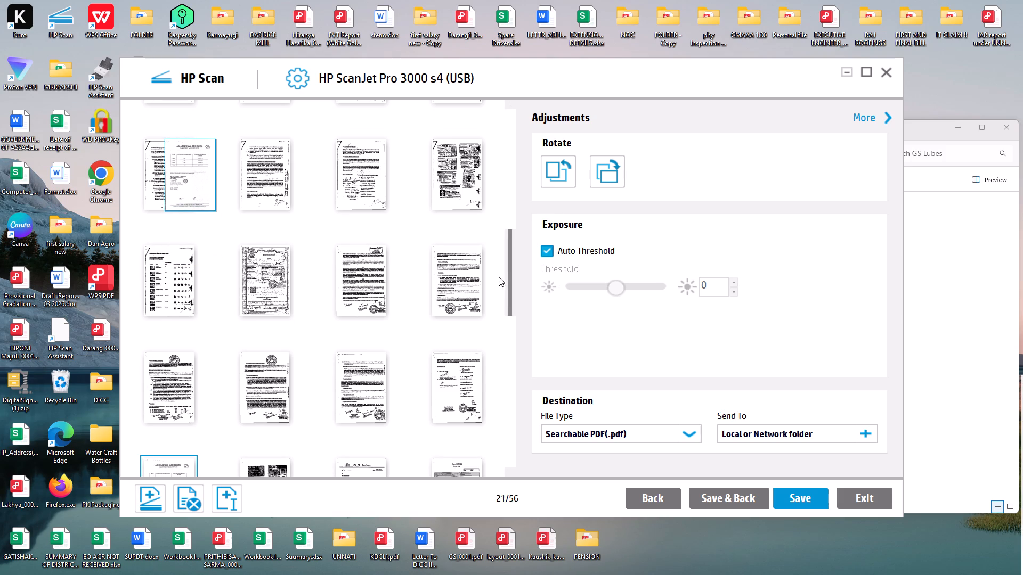
drag(505, 283, 510, 223)
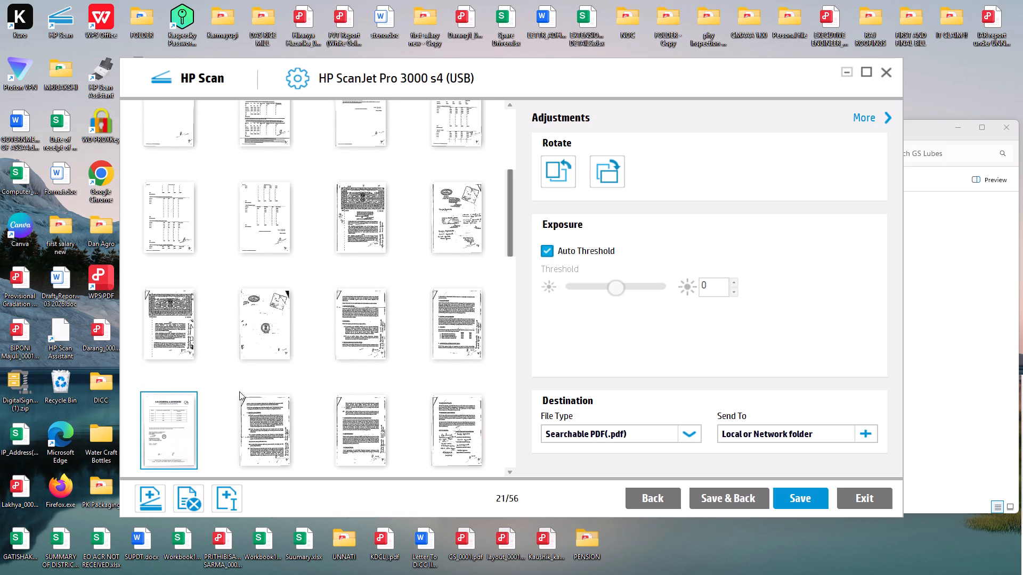
drag(508, 224, 511, 208)
drag(167, 471, 163, 137)
drag(510, 220, 511, 192)
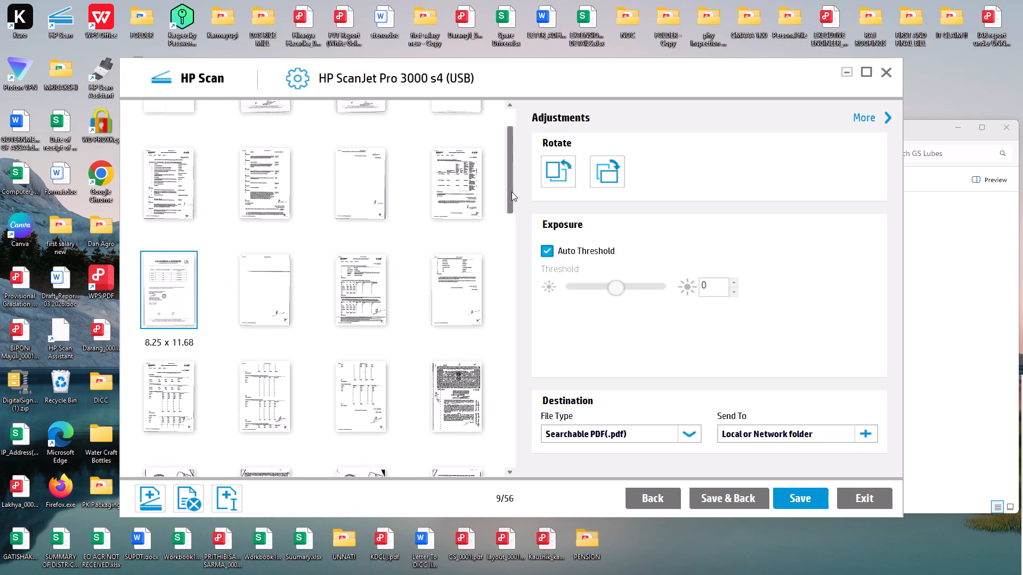
drag(511, 192, 511, 191)
drag(513, 190, 510, 165)
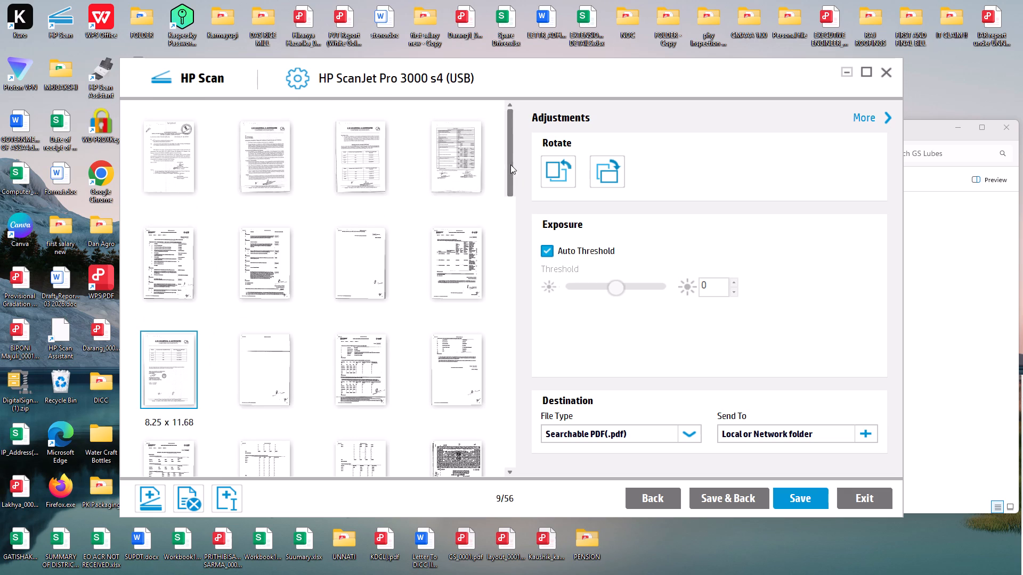
drag(510, 165, 510, 163)
drag(167, 357, 425, 124)
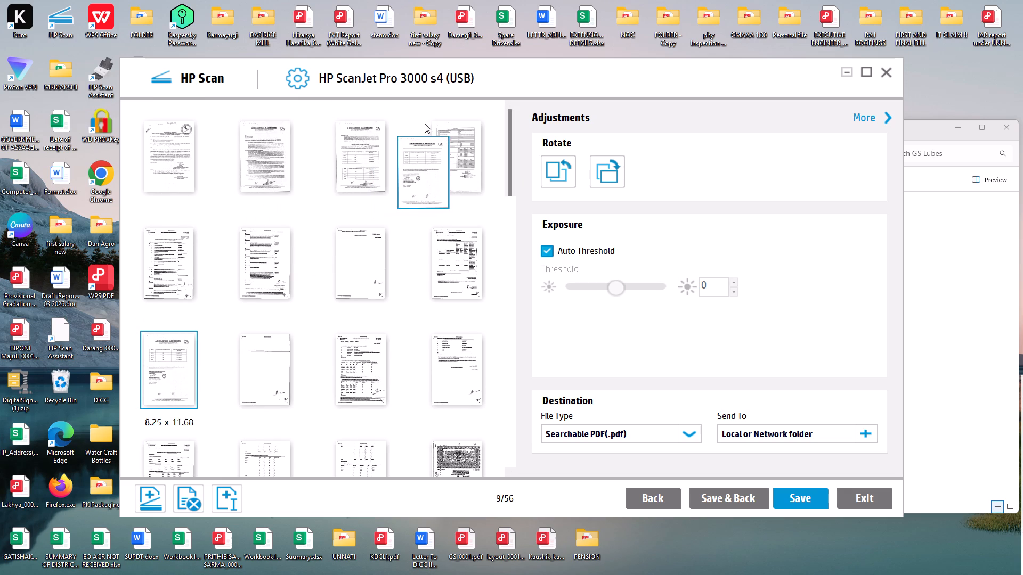
drag(425, 124, 439, 109)
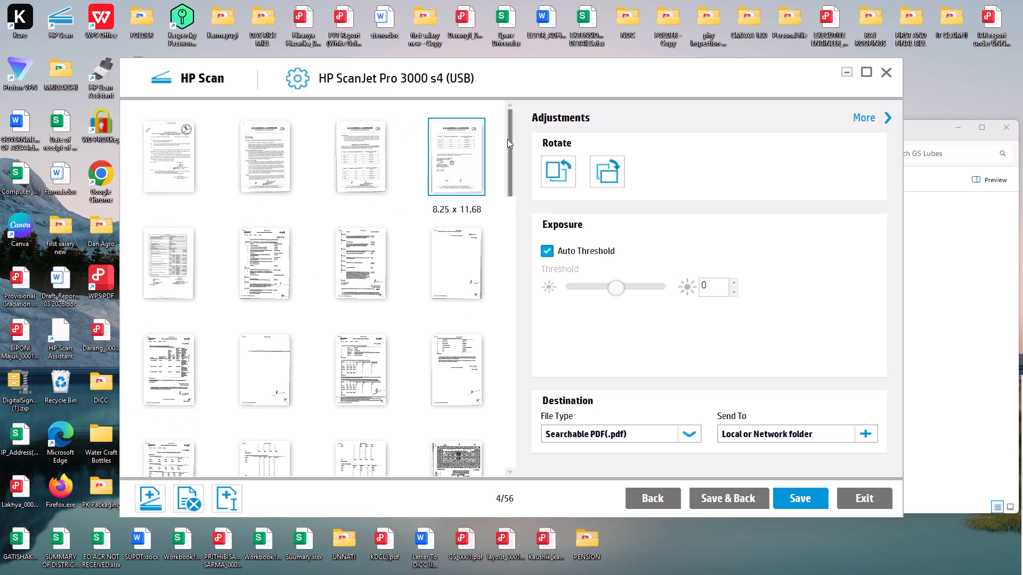
Move the fourth CA certificate page from the end of the scan to page position 5, directly after the third certificate page.
drag(511, 161, 524, 464)
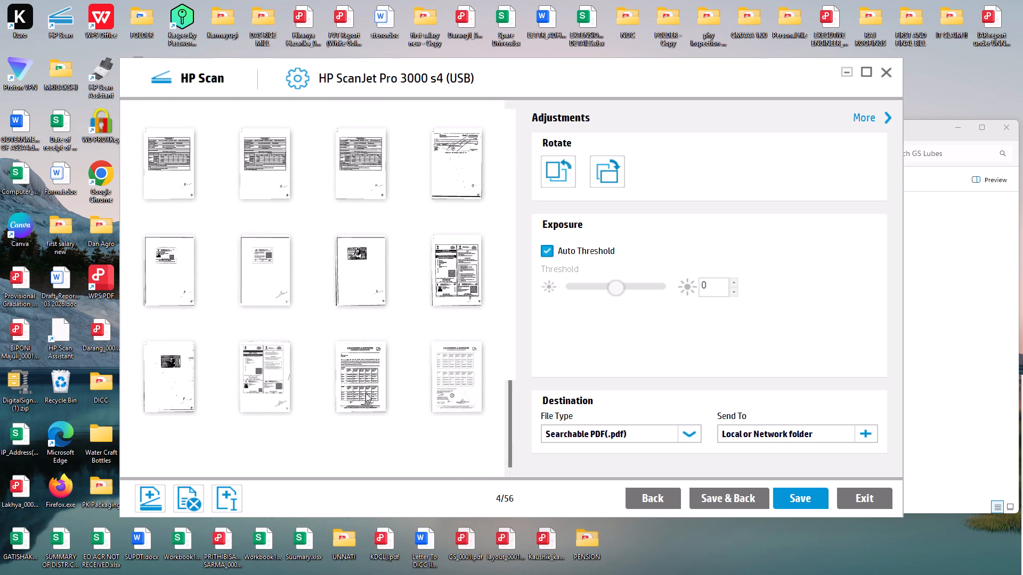
drag(366, 393, 164, 118)
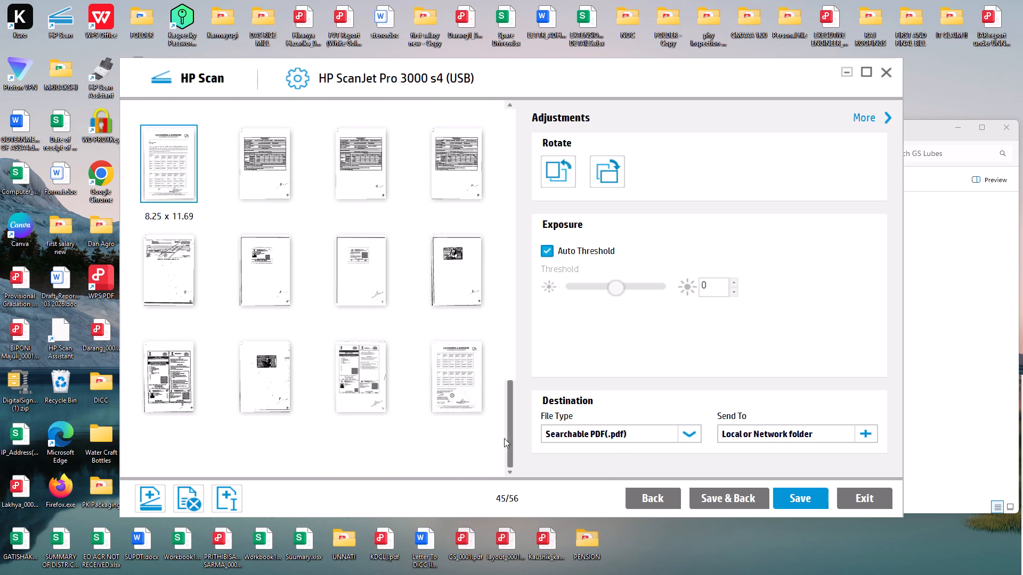
drag(504, 438, 509, 438)
drag(509, 438, 502, 356)
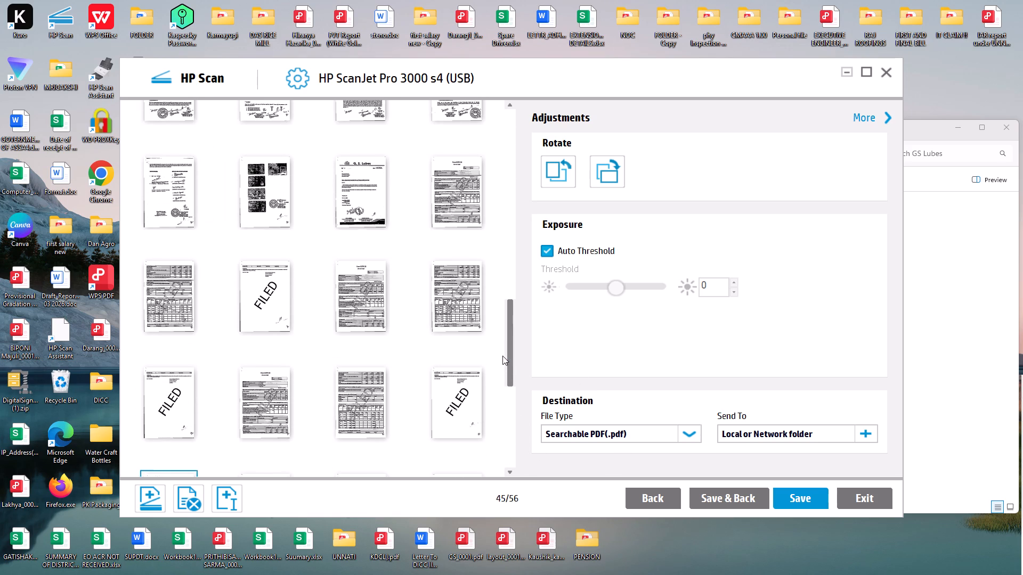
drag(502, 356, 505, 361)
drag(148, 472, 291, 270)
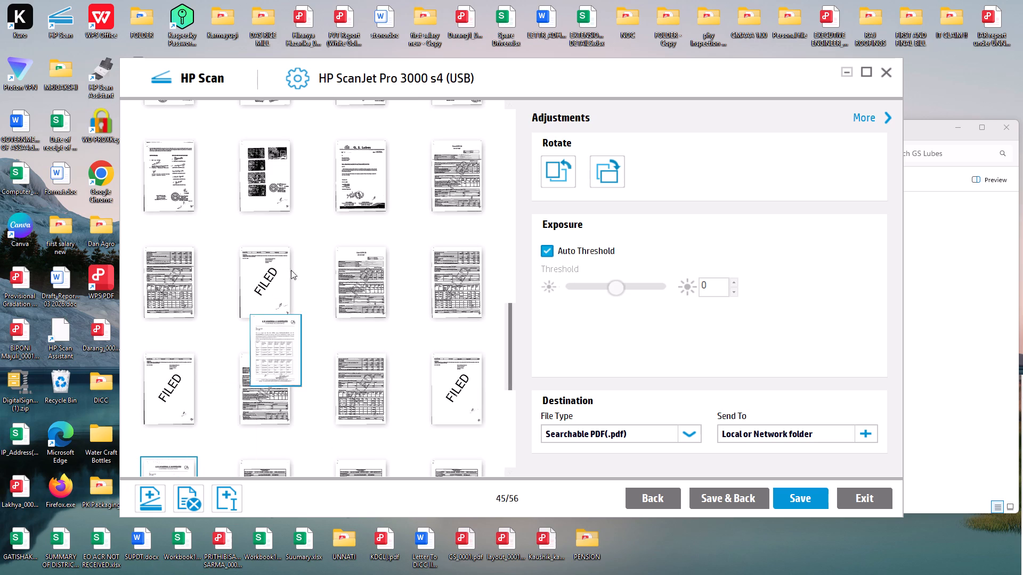
drag(291, 270, 404, 125)
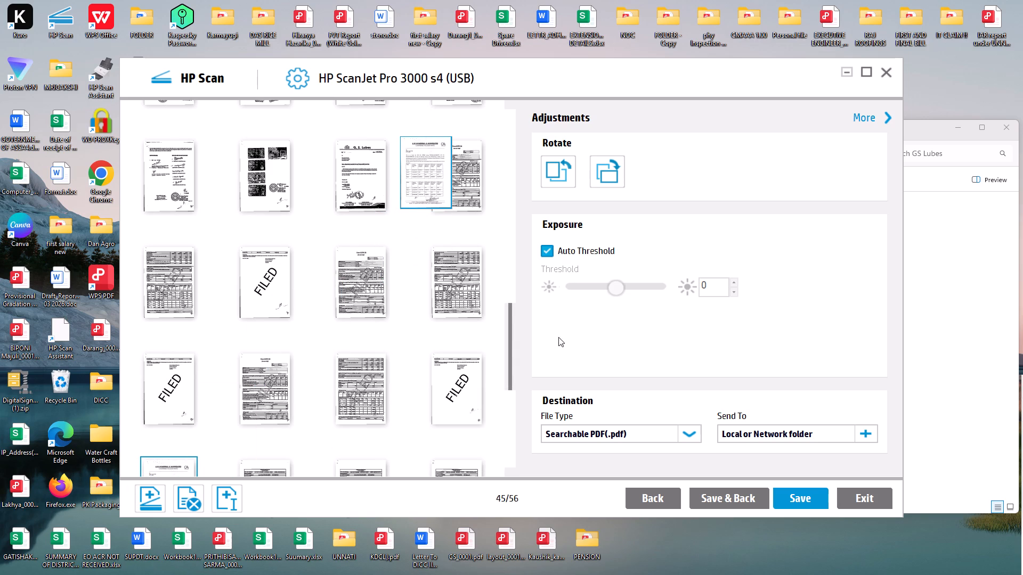
drag(515, 355, 524, 270)
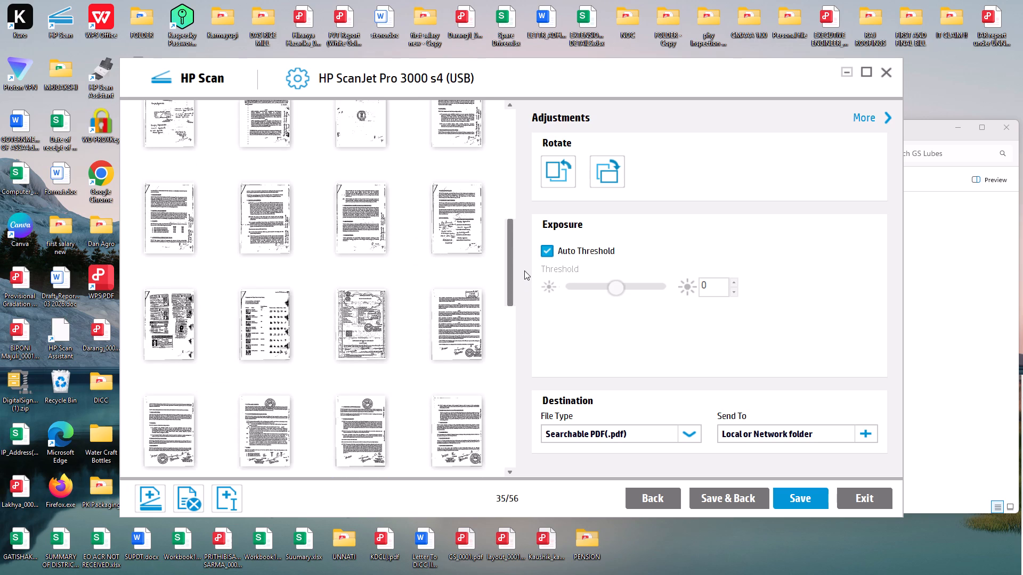
drag(524, 270, 529, 283)
drag(352, 463, 243, 196)
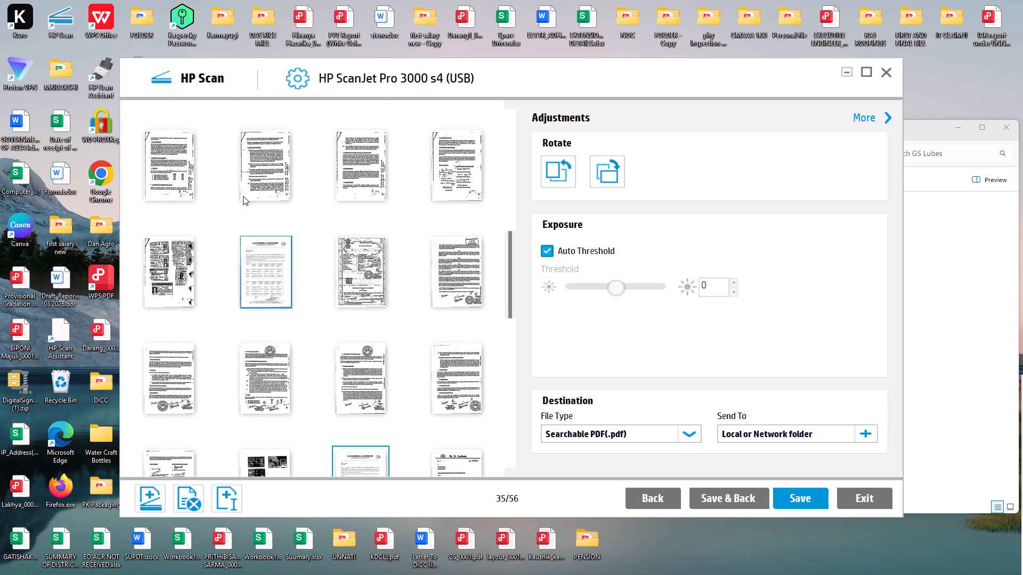
drag(243, 196, 194, 120)
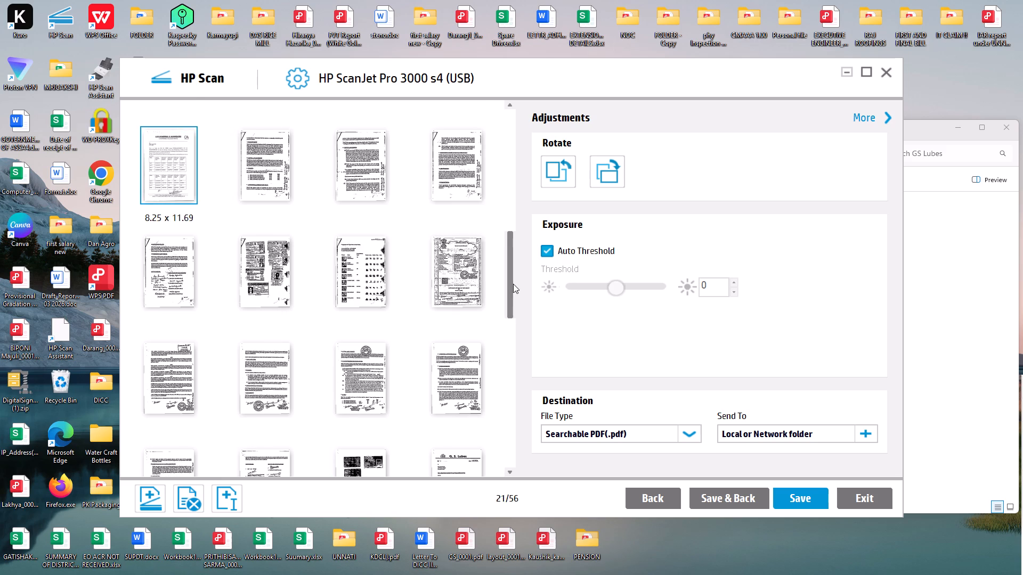
drag(513, 284, 517, 216)
drag(156, 439, 157, 429)
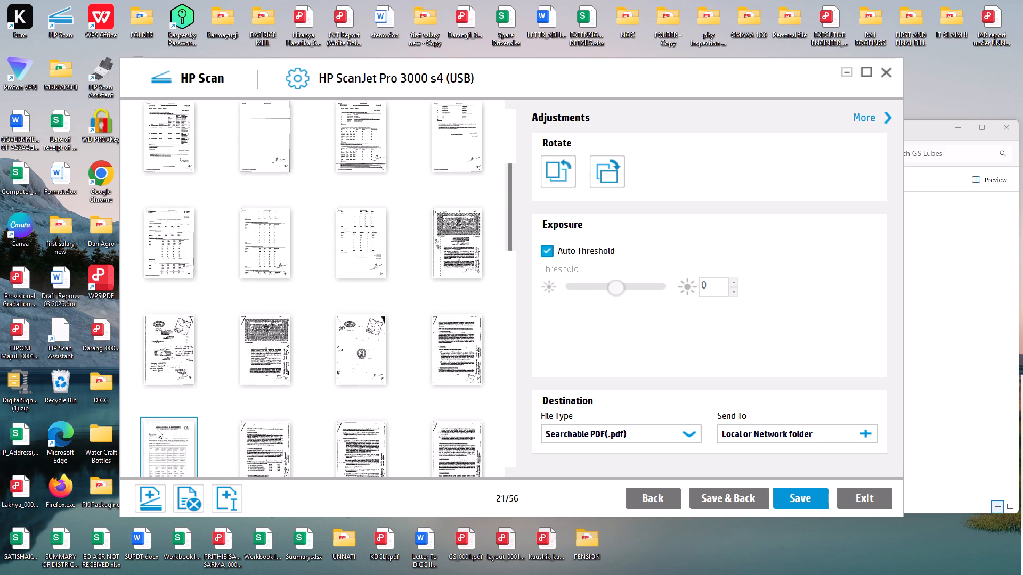
drag(157, 429, 263, 183)
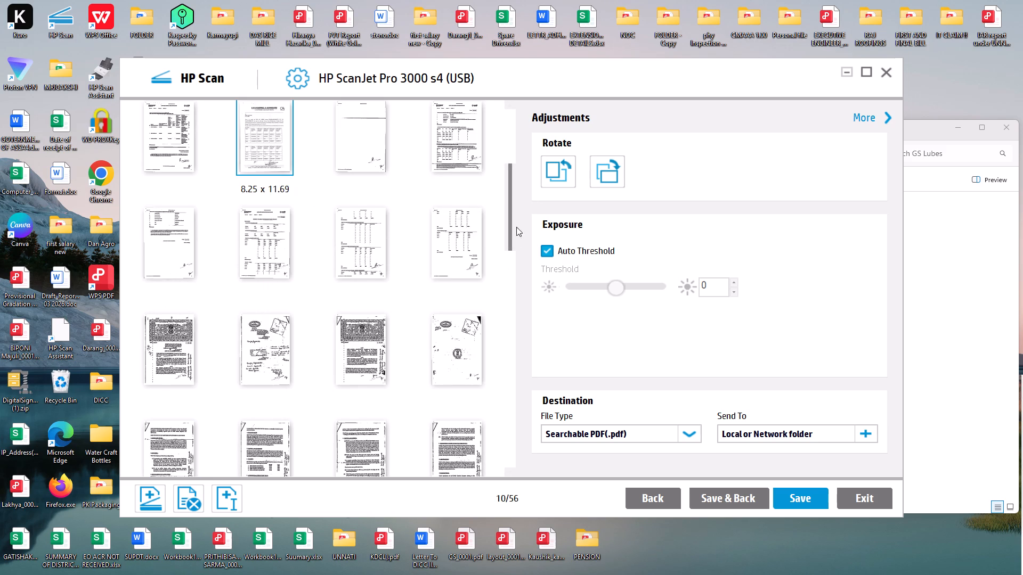
drag(515, 227, 515, 150)
drag(260, 372, 338, 297)
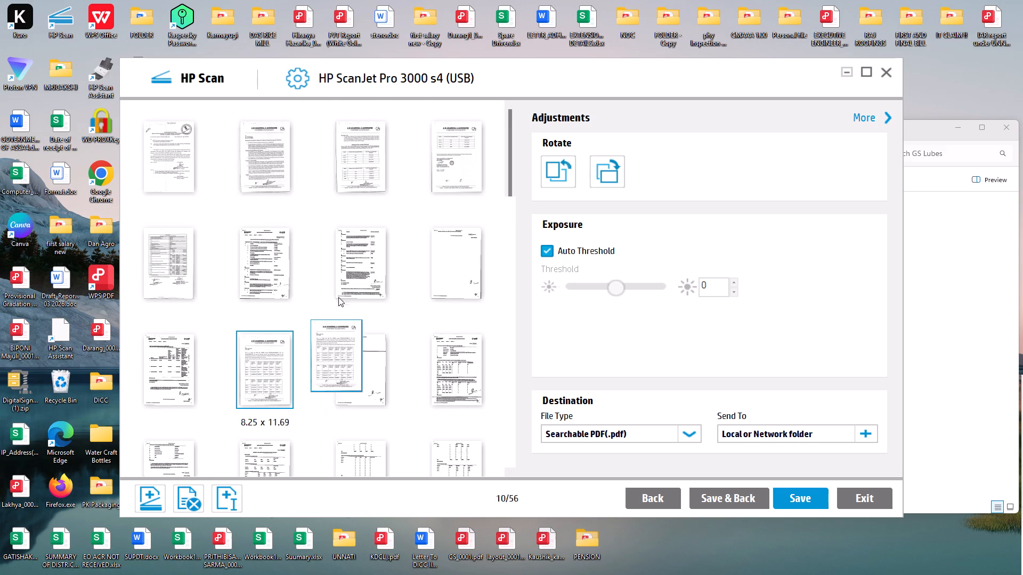
drag(338, 297, 140, 216)
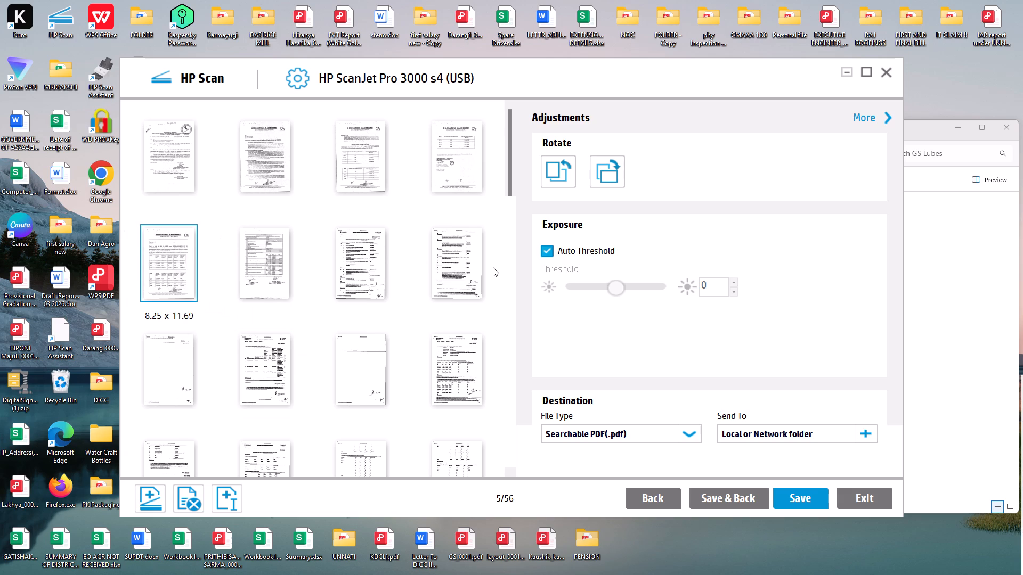
Move the last CA certificate page from the end of the scan to page position 6, directly after the fourth certificate page.
drag(506, 180, 563, 510)
drag(515, 184, 519, 457)
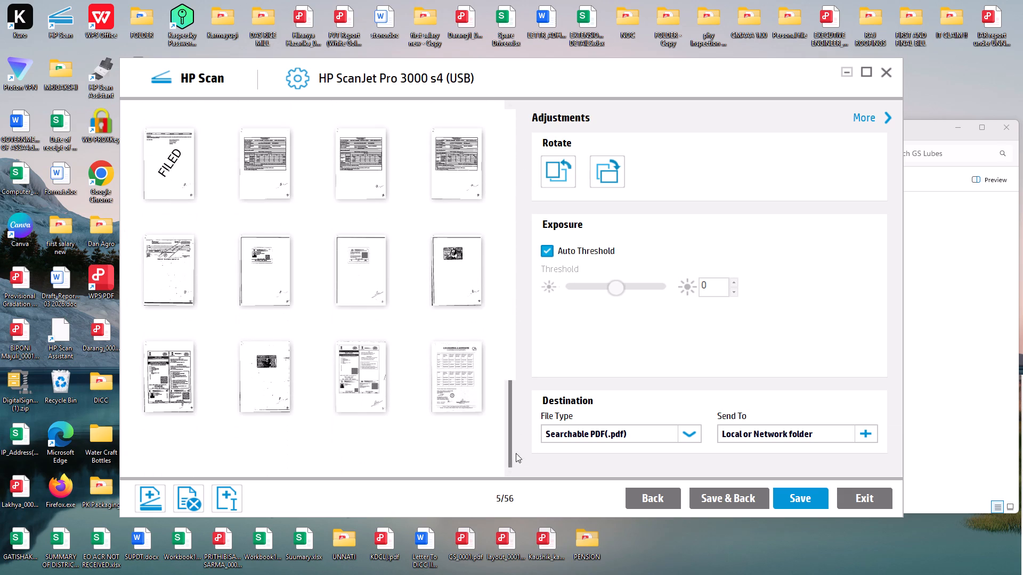
click(451, 378)
drag(464, 390, 282, 227)
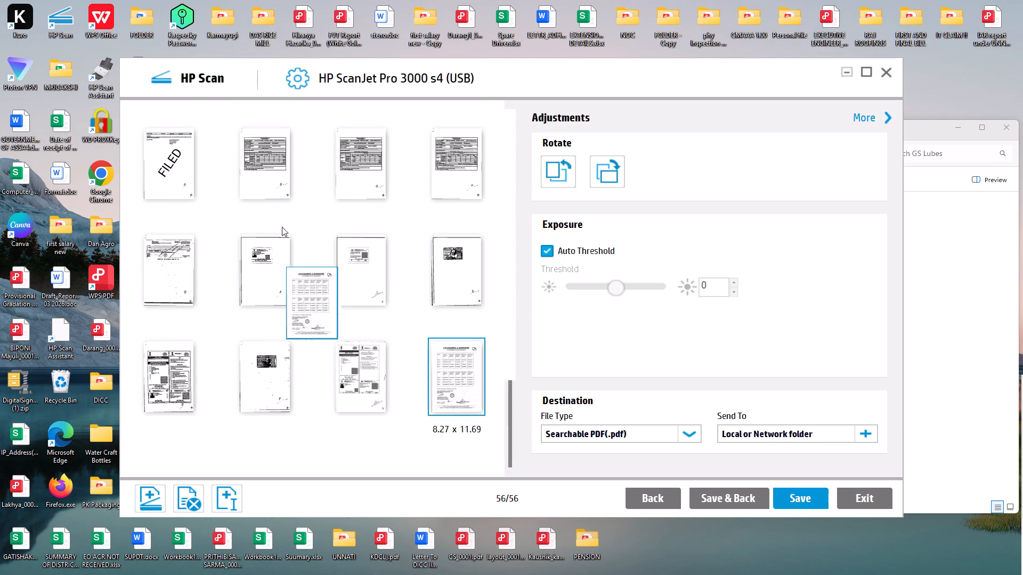
drag(282, 227, 168, 113)
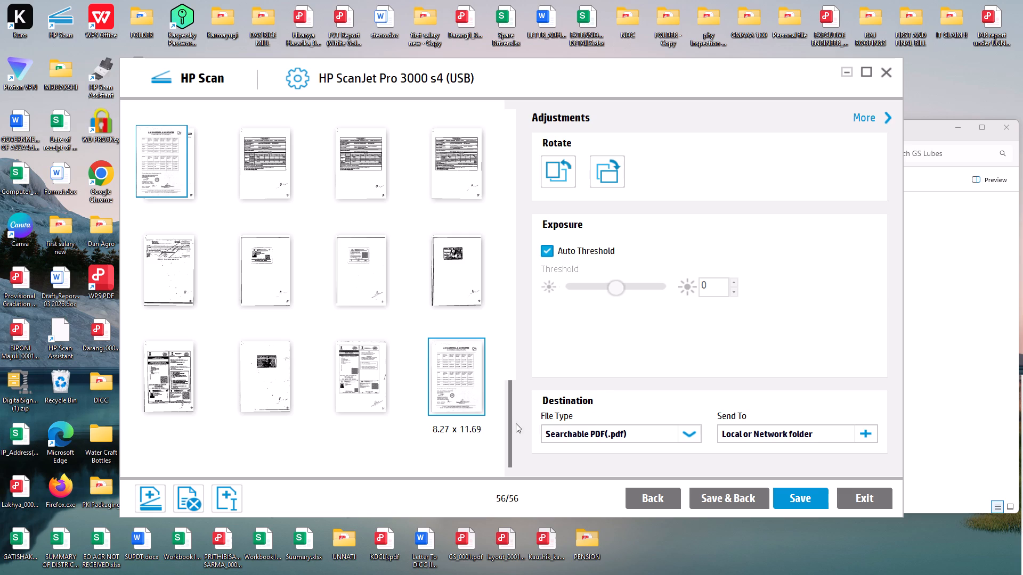
drag(510, 423, 507, 345)
drag(169, 469, 174, 91)
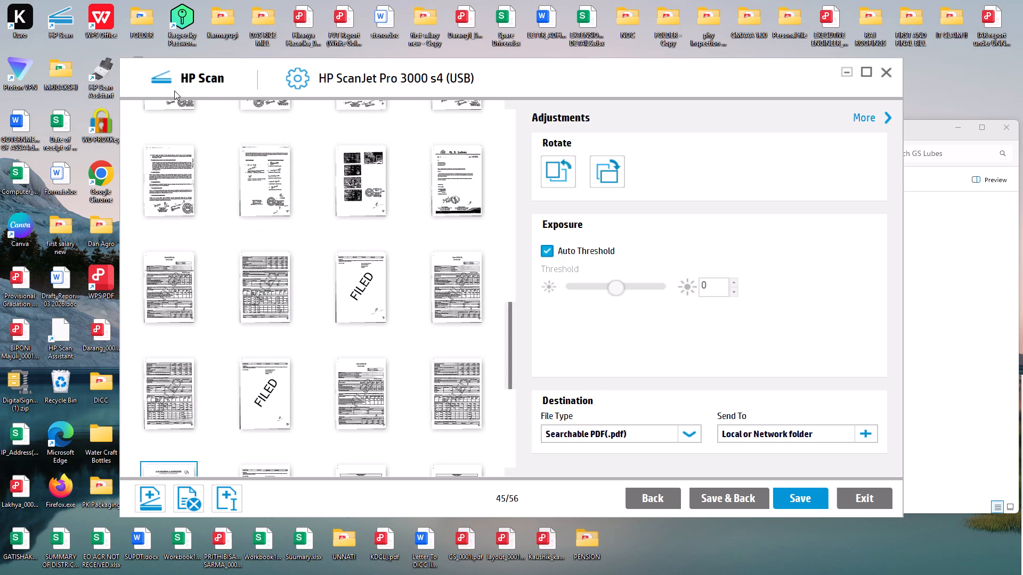
drag(174, 91, 177, 127)
drag(157, 466, 152, 137)
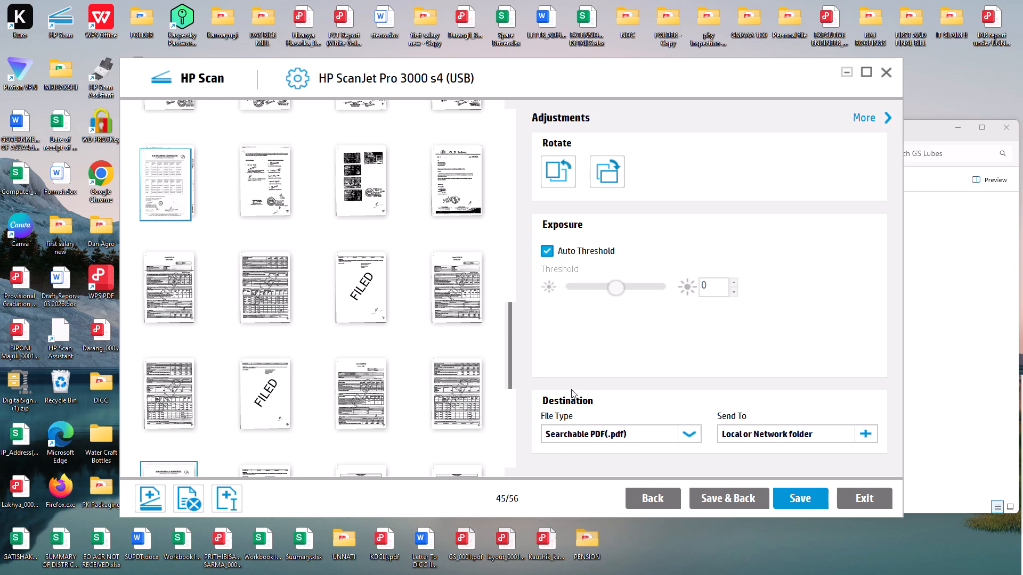
drag(511, 363, 507, 291)
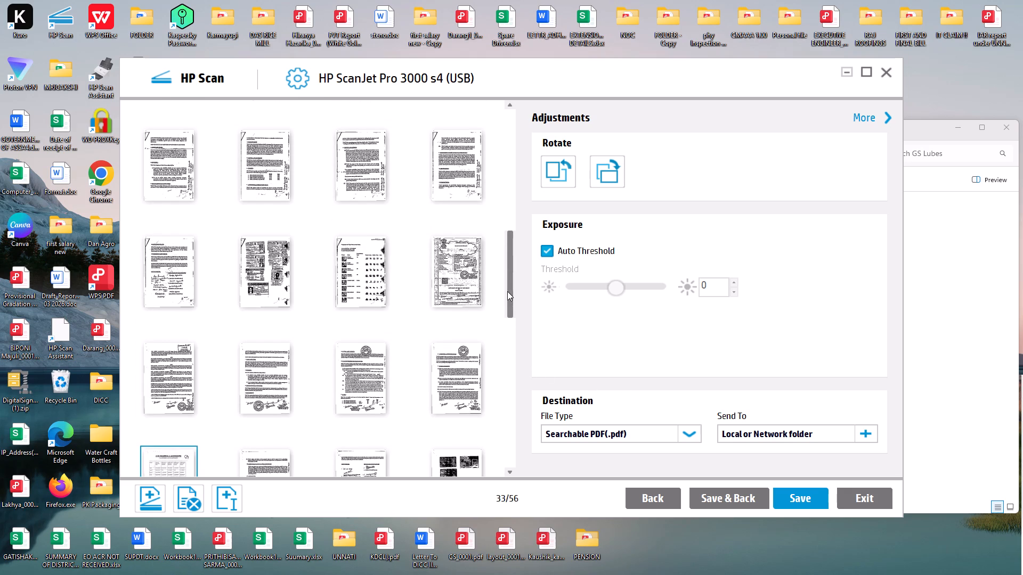
drag(507, 291, 506, 289)
drag(161, 461, 136, 186)
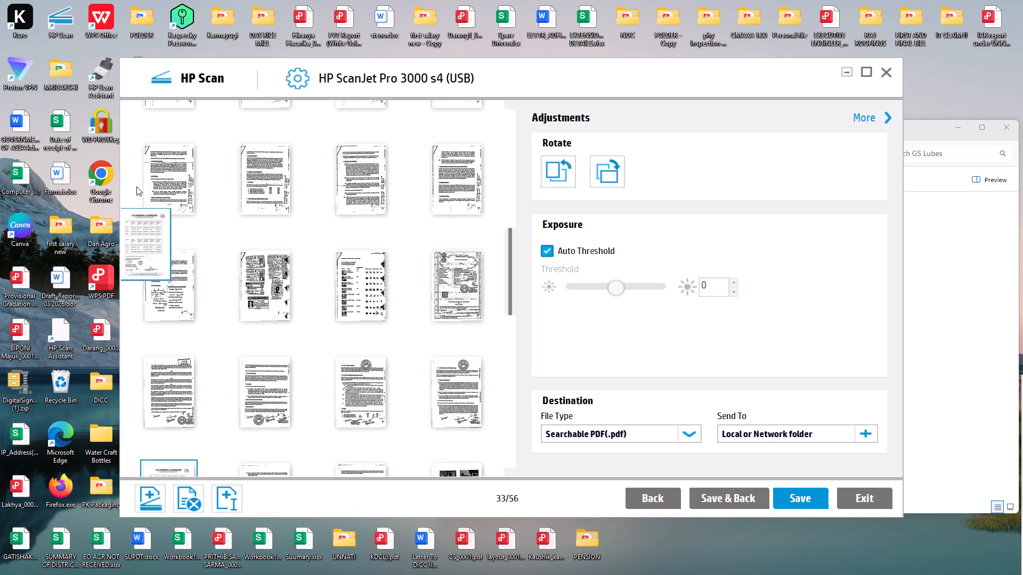
drag(136, 186, 150, 128)
drag(505, 293, 507, 286)
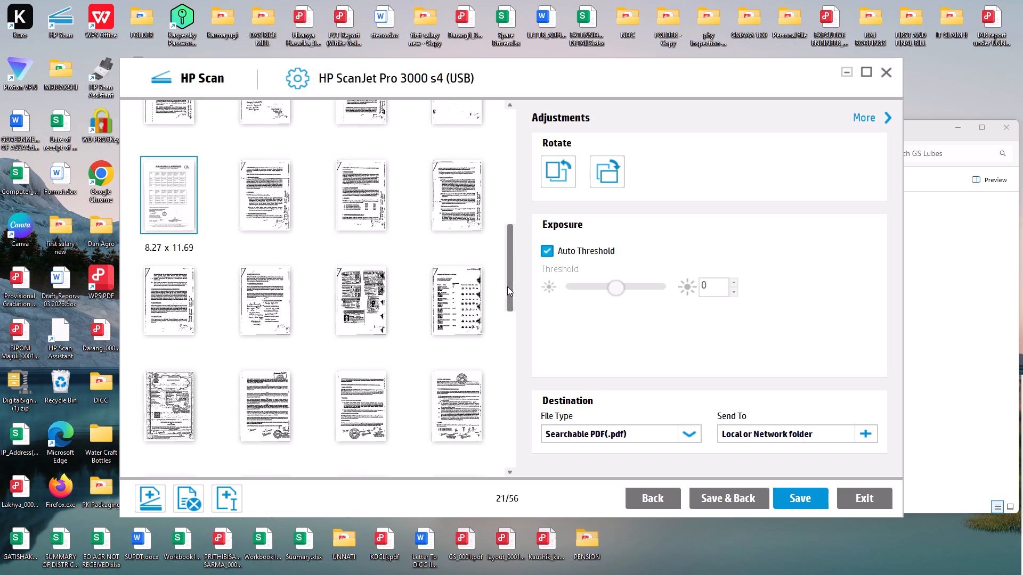
drag(507, 286, 504, 224)
drag(165, 448, 168, 426)
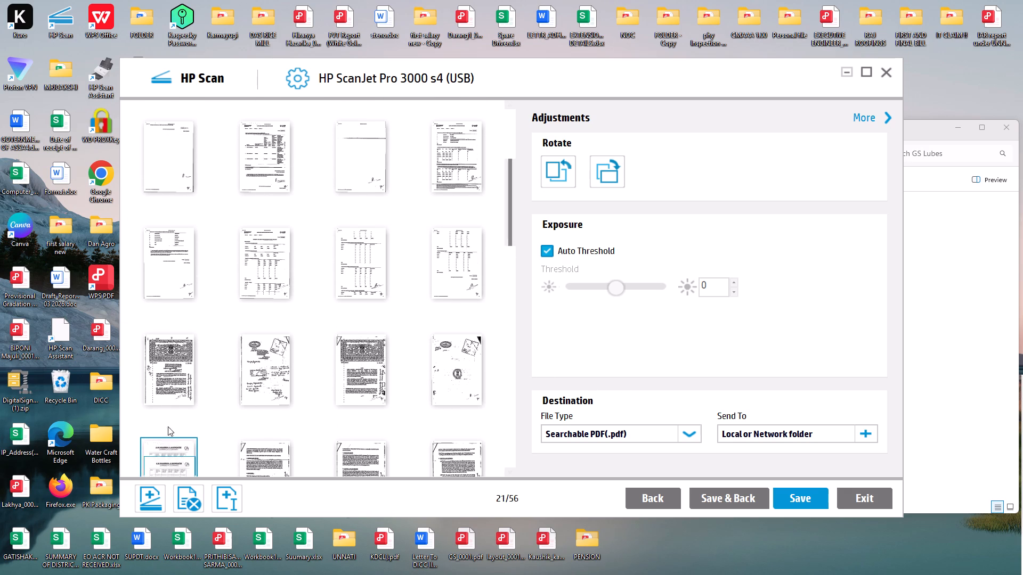
drag(168, 426, 142, 109)
drag(509, 225, 509, 213)
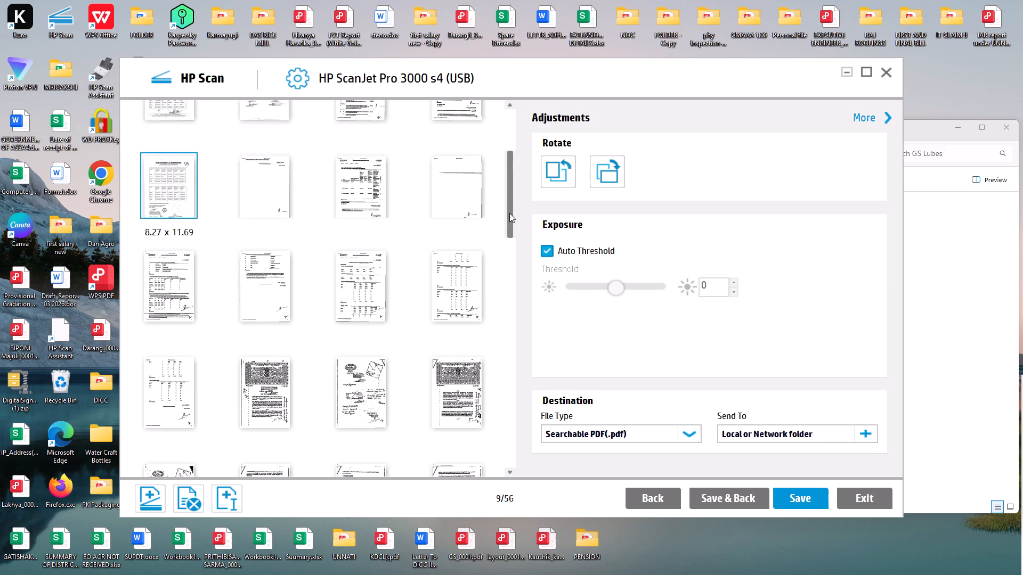
drag(509, 213, 508, 157)
drag(161, 373, 233, 274)
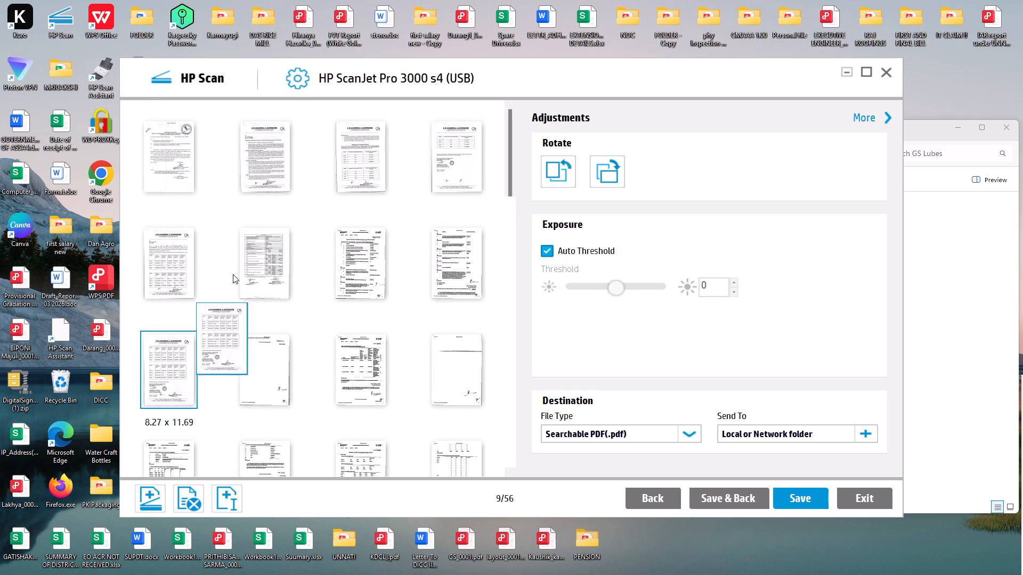
drag(233, 274, 243, 217)
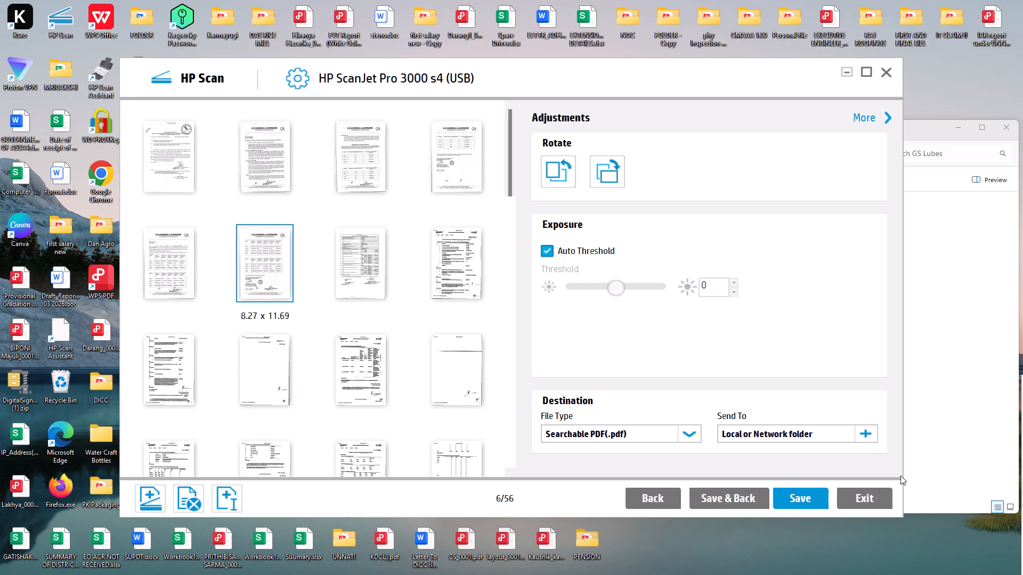
Save the scan as a searchable PDF in Desktop > GST CLAIM > GS Lubes, reusing the name GS Lubes 10.25 to 12.25_0001_0001.pdf.
click(797, 503)
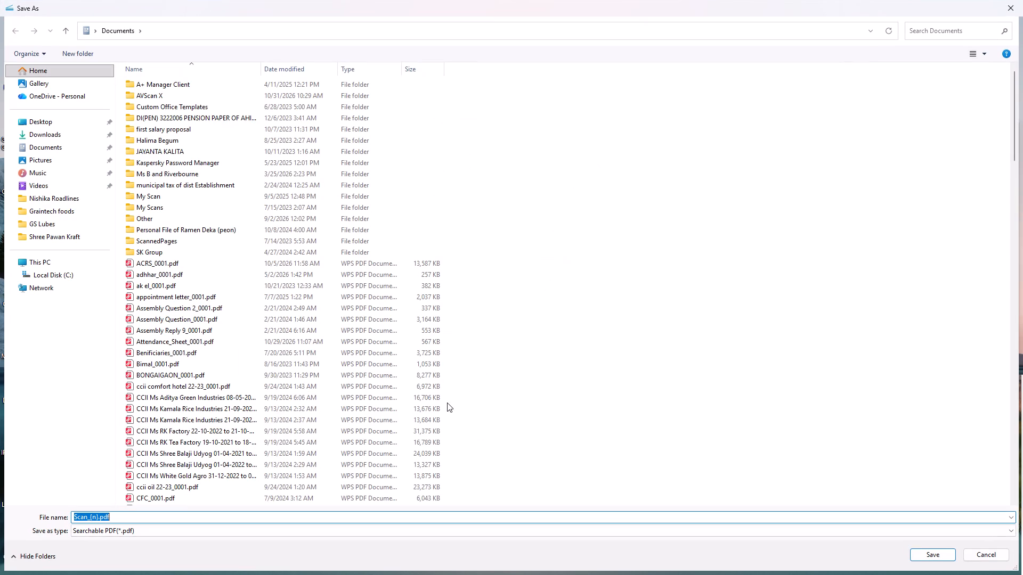
click(71, 122)
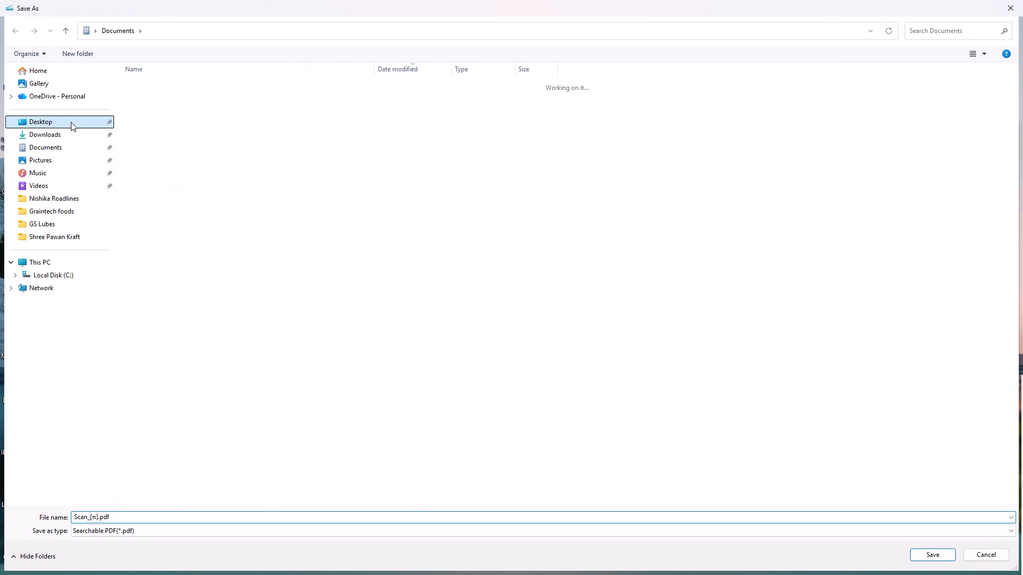
scroll(216, 256, down, 8)
scroll(214, 375, down, 2)
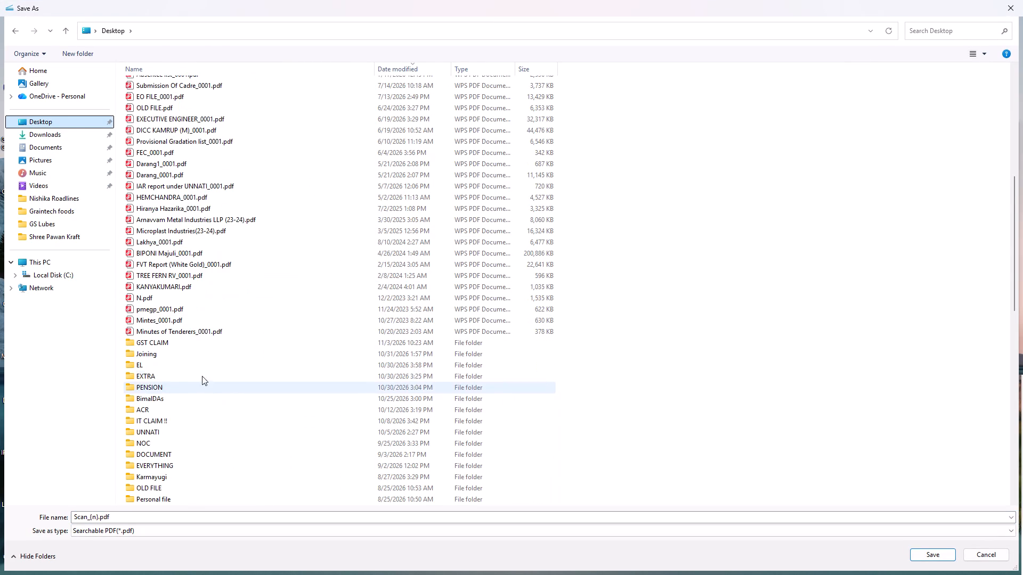
double_click(155, 341)
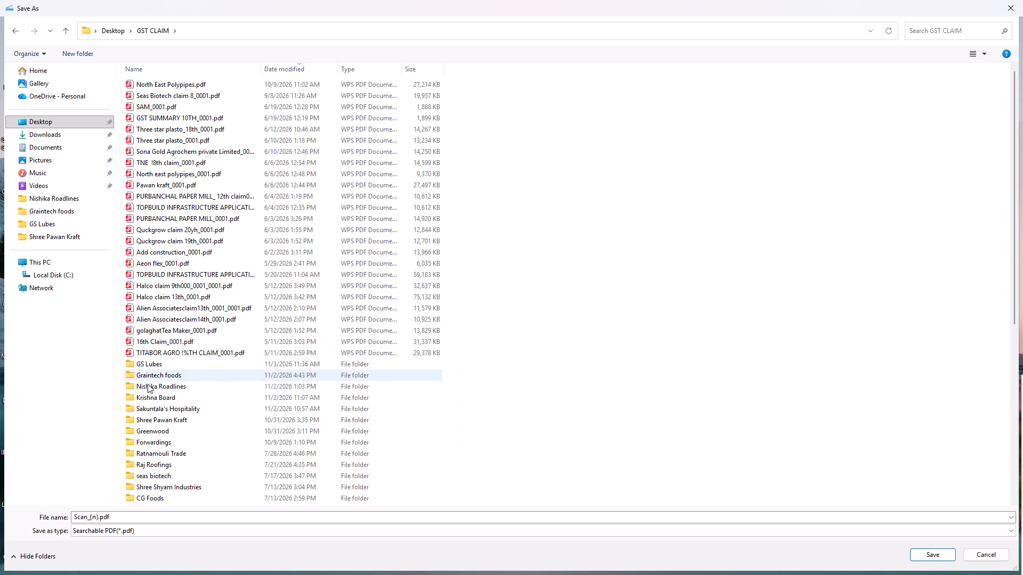
double_click(192, 366)
click(217, 111)
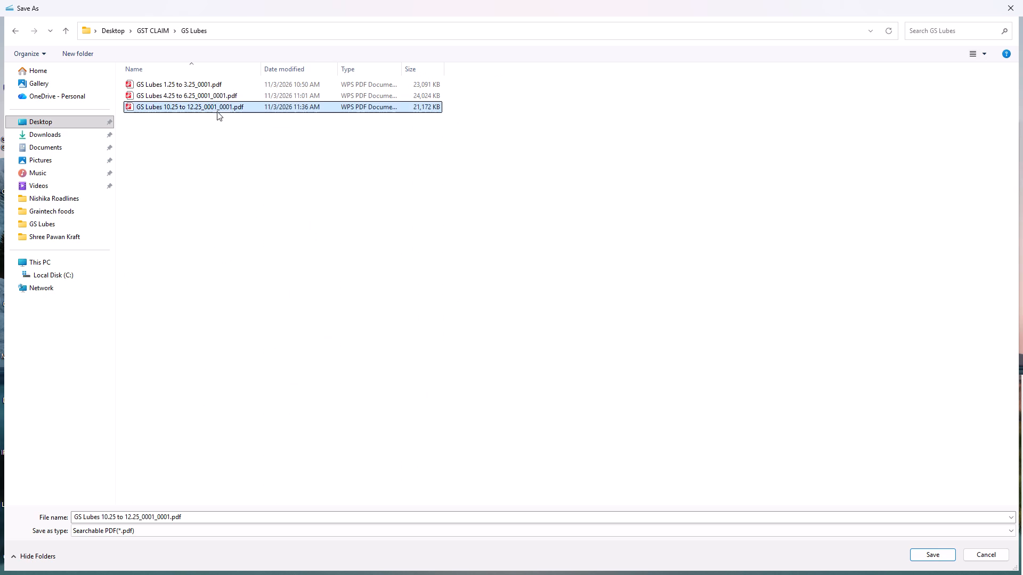
click(188, 520)
click(186, 517)
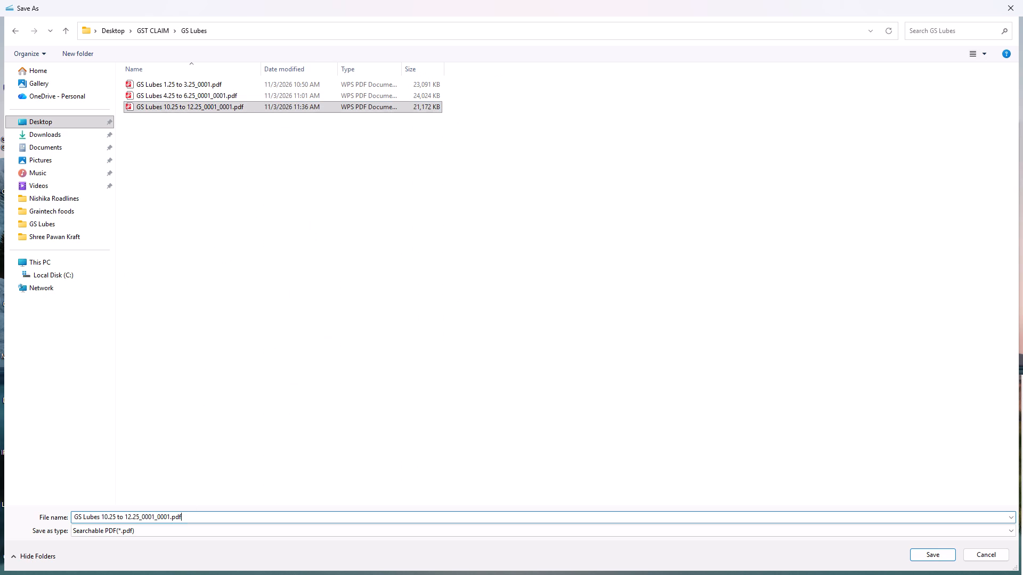
key(Return)
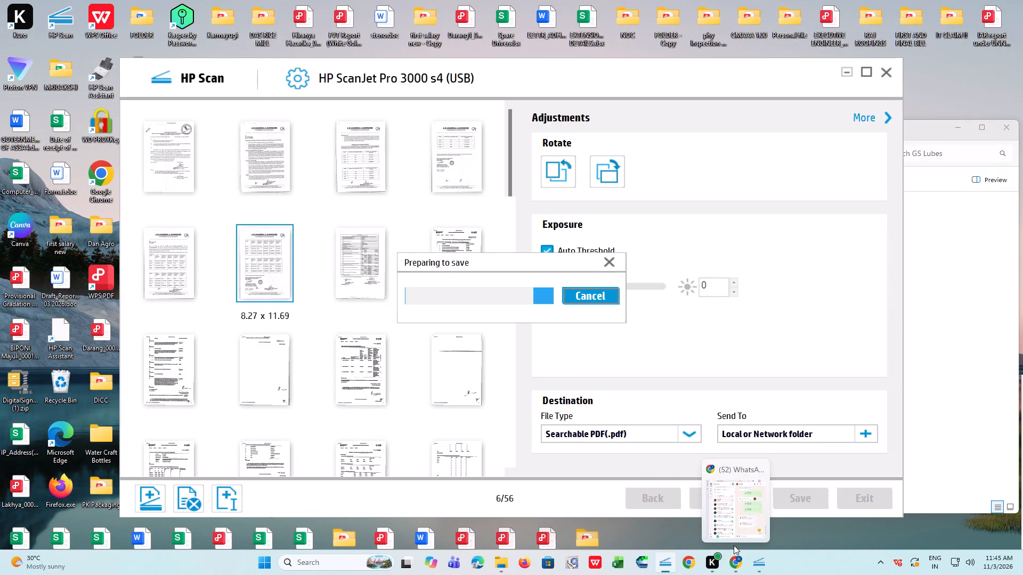
Switch to the GS Lubes folder in File Explorer to check the saved PDF.
click(499, 570)
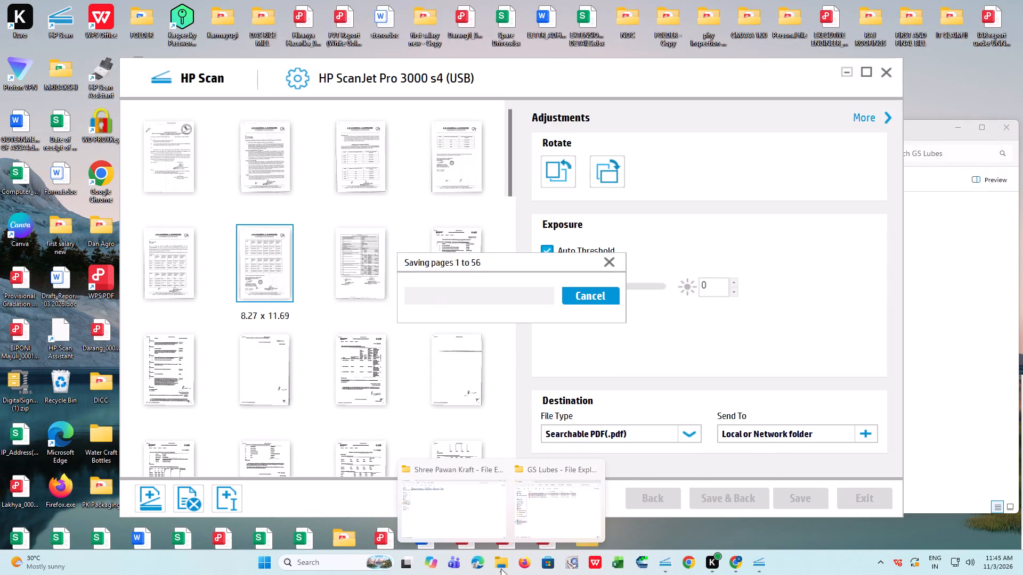
click(528, 513)
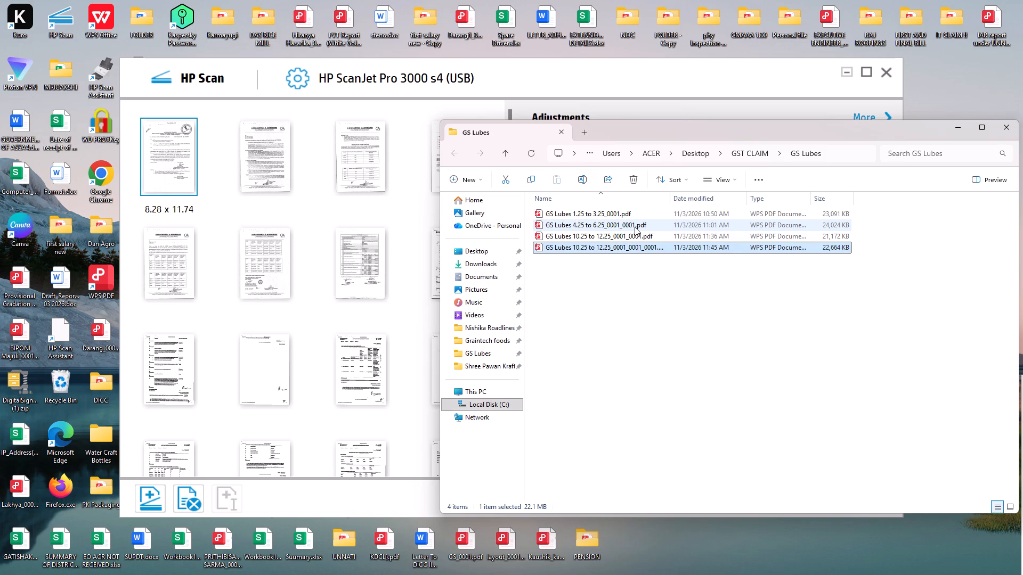
Delete the older 21,172 KB PDF GS Lubes 10.25 to 12.25_0001_0001.pdf from the GS Lubes folder.
click(639, 236)
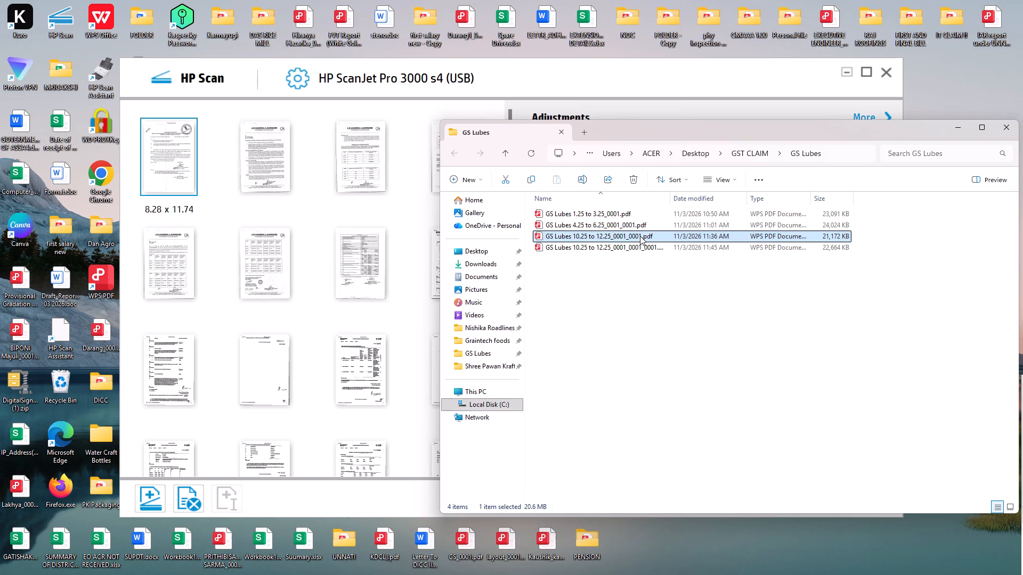
right_click(637, 231)
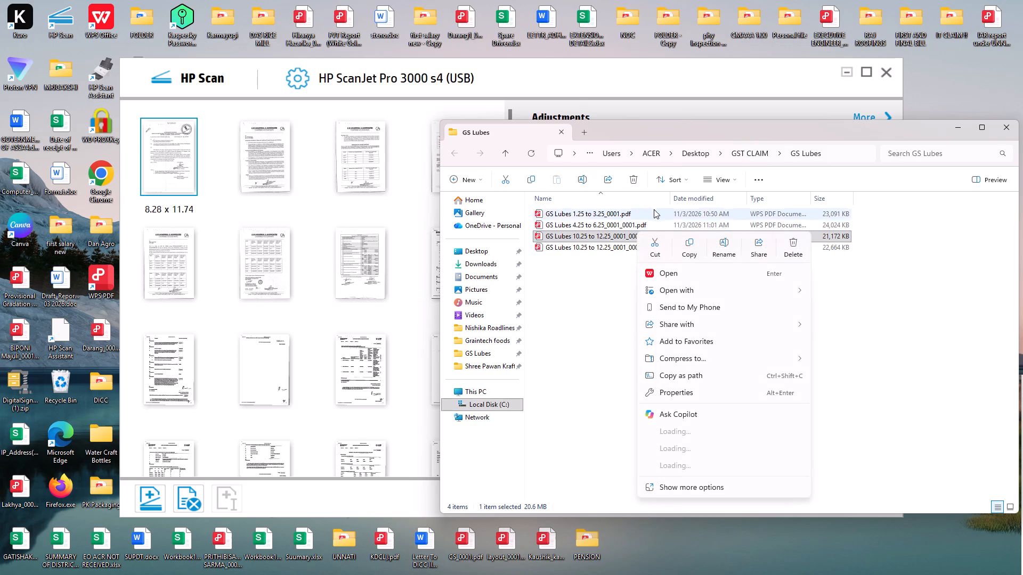
click(629, 178)
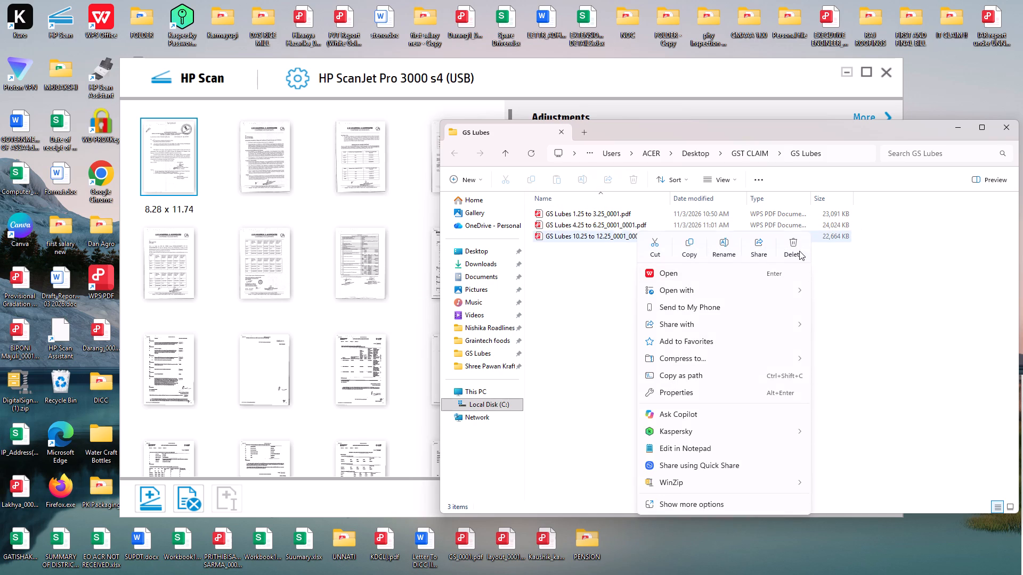
click(906, 262)
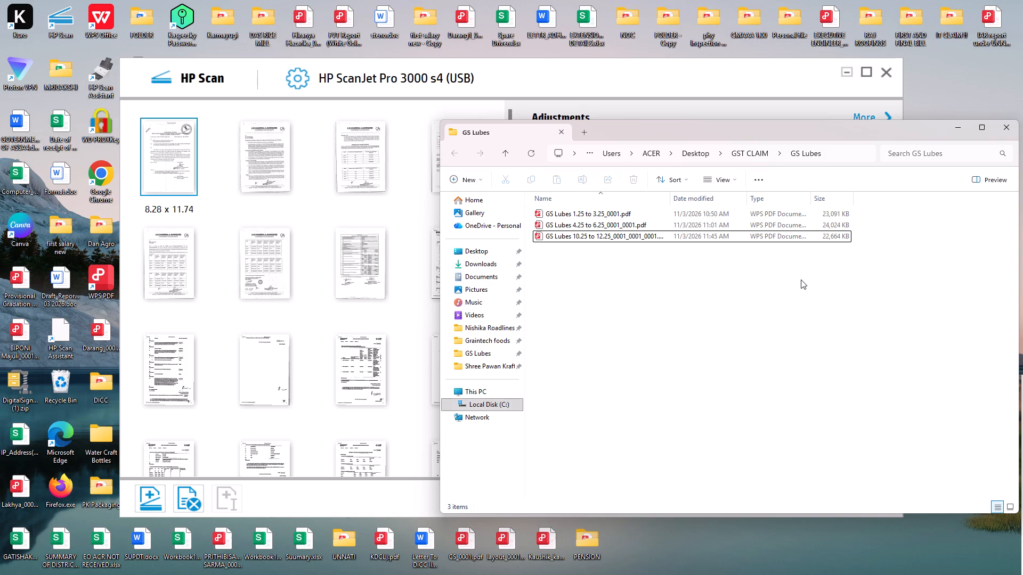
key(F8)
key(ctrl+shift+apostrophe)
Return to HP Scan, leave the already saved scan and start scanning the next claim document.
click(366, 314)
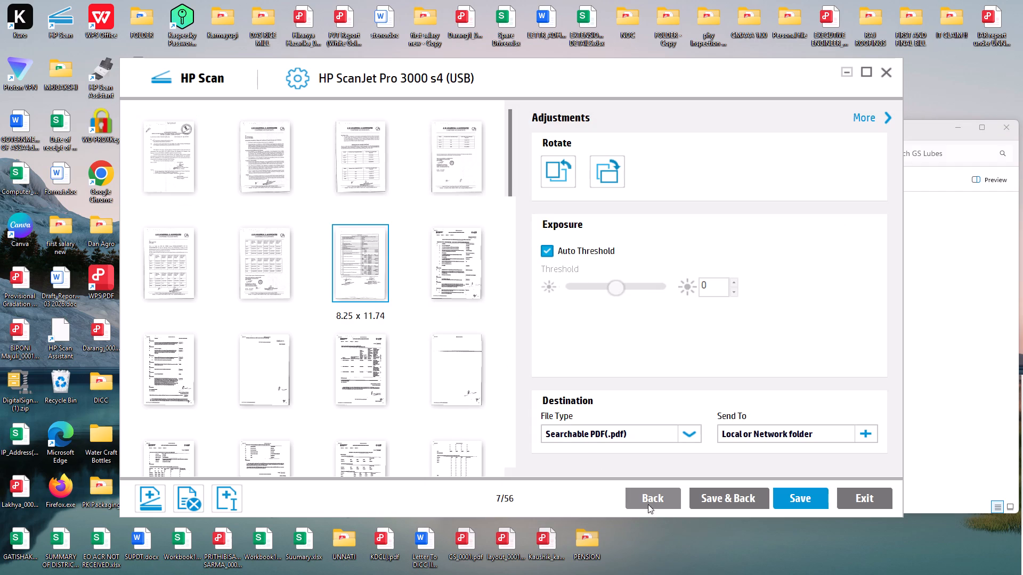
click(646, 496)
click(811, 505)
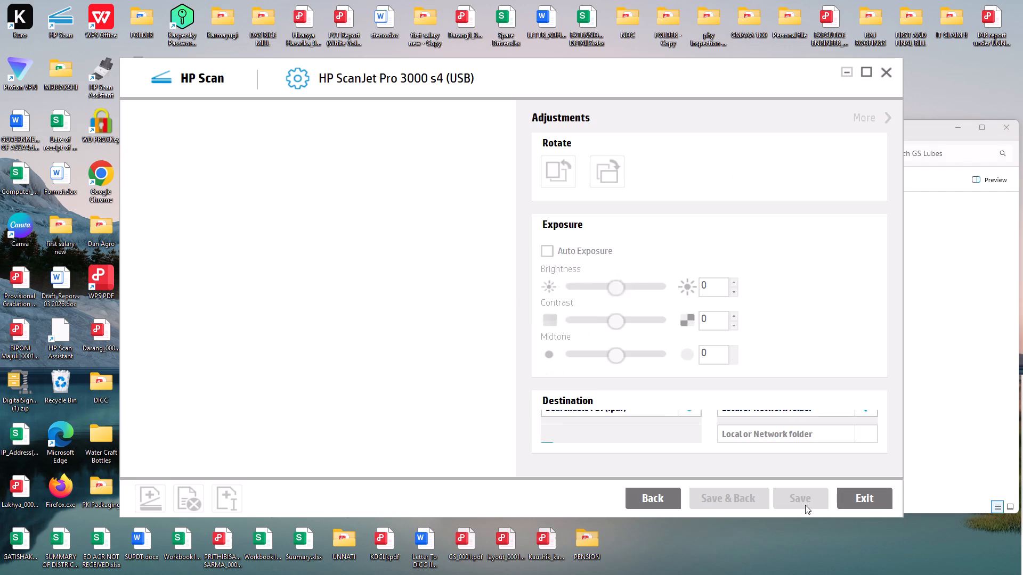
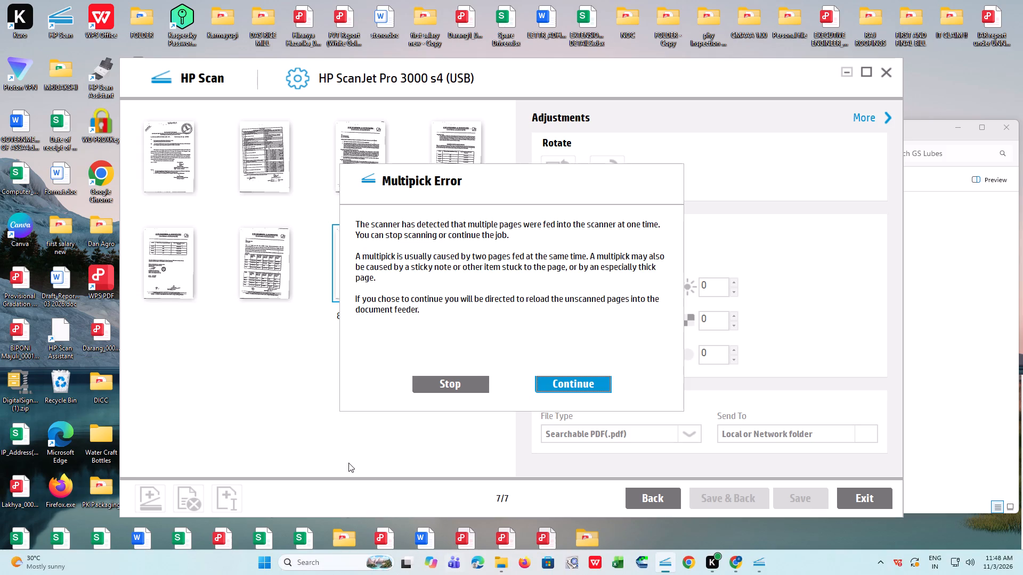
Stop the scan interrupted by the multipick error and scan the remaining pages into the same document.
click(469, 378)
click(160, 503)
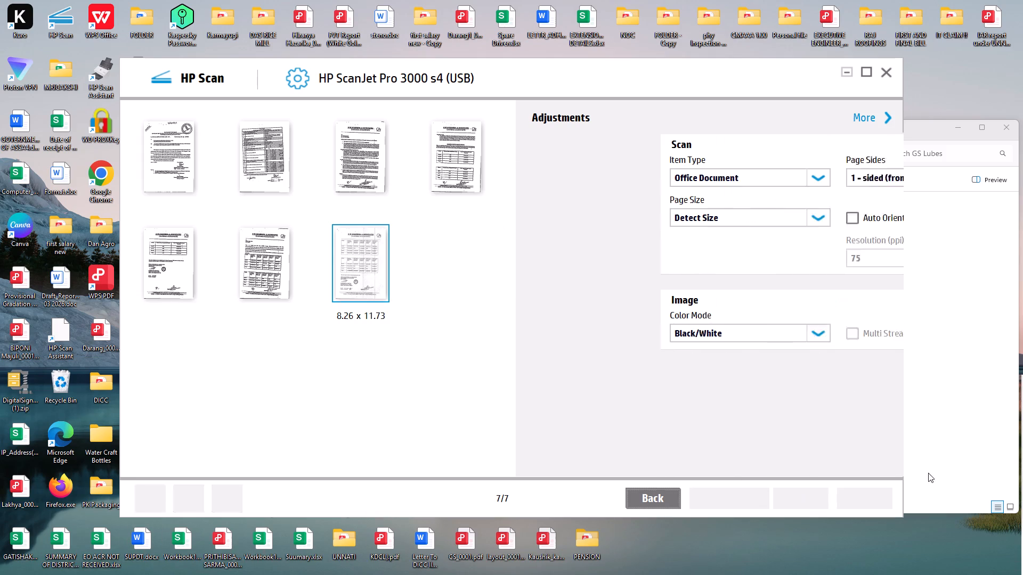
click(797, 497)
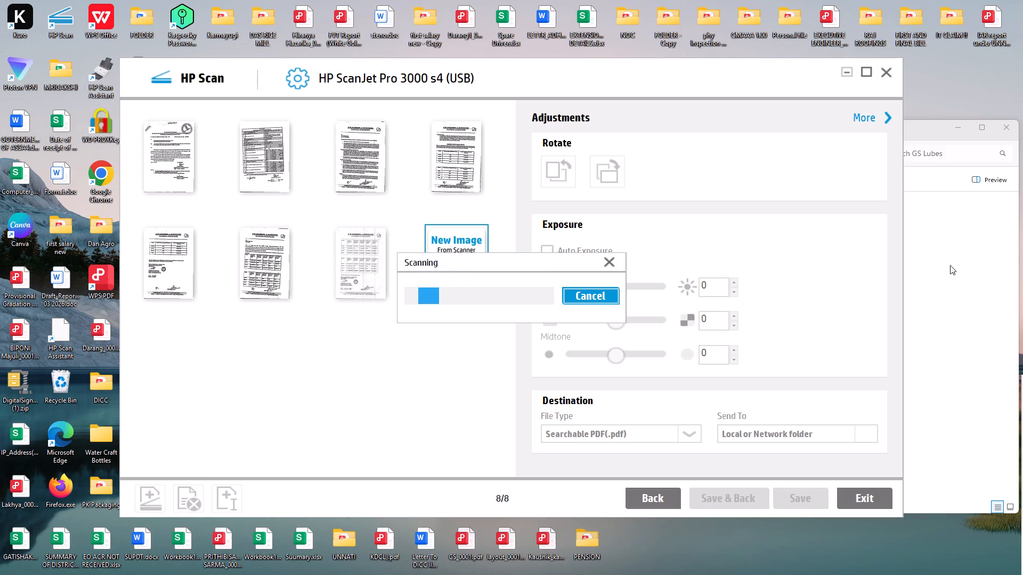
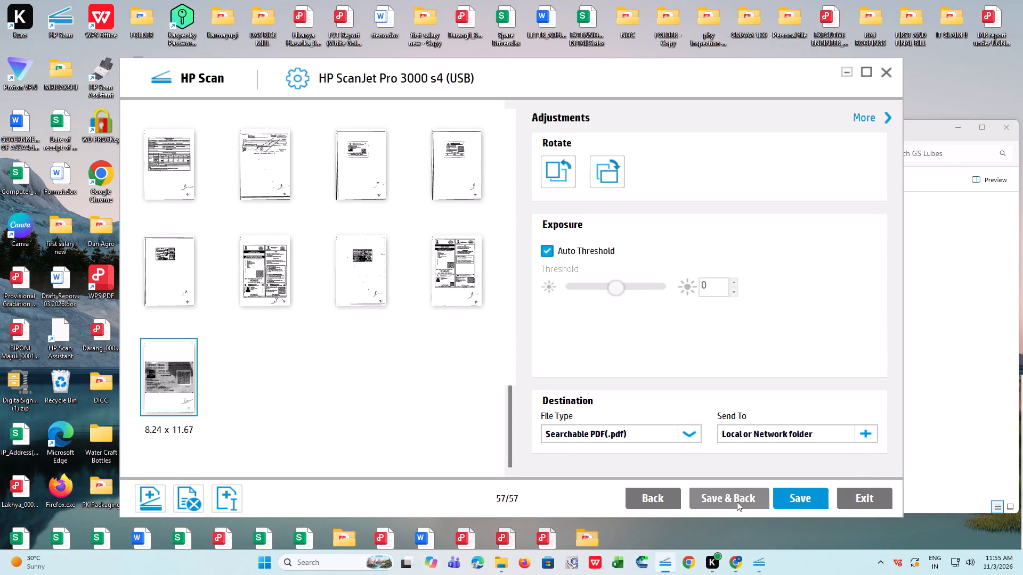
Save the scanned document to the GS Lubes folder under the file name GS Lubes 7.25 to 9.25_0001.pdf, based on the existing 1.25 to 3.25 name.
click(789, 499)
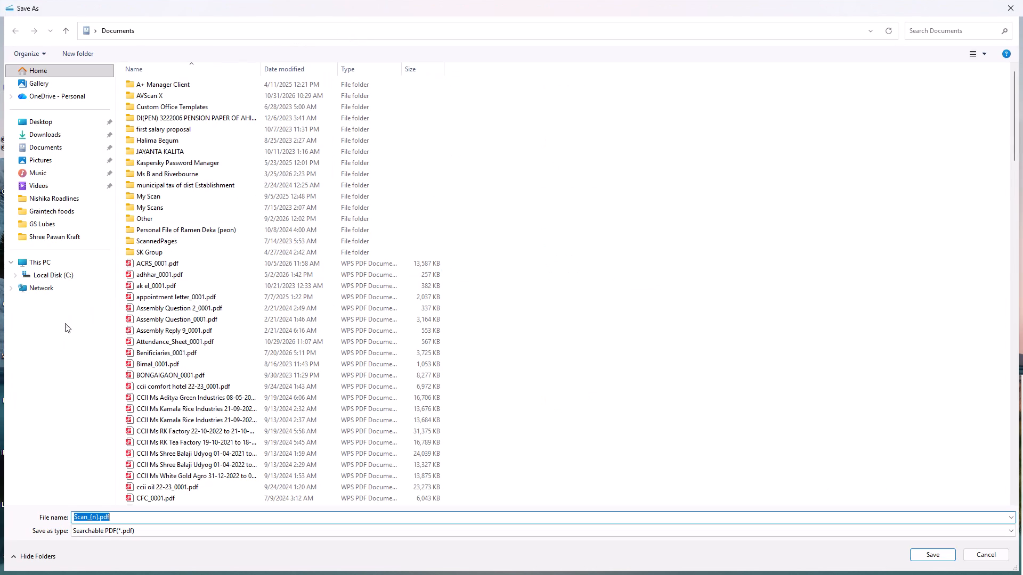
click(52, 221)
scroll(248, 234, down, 5)
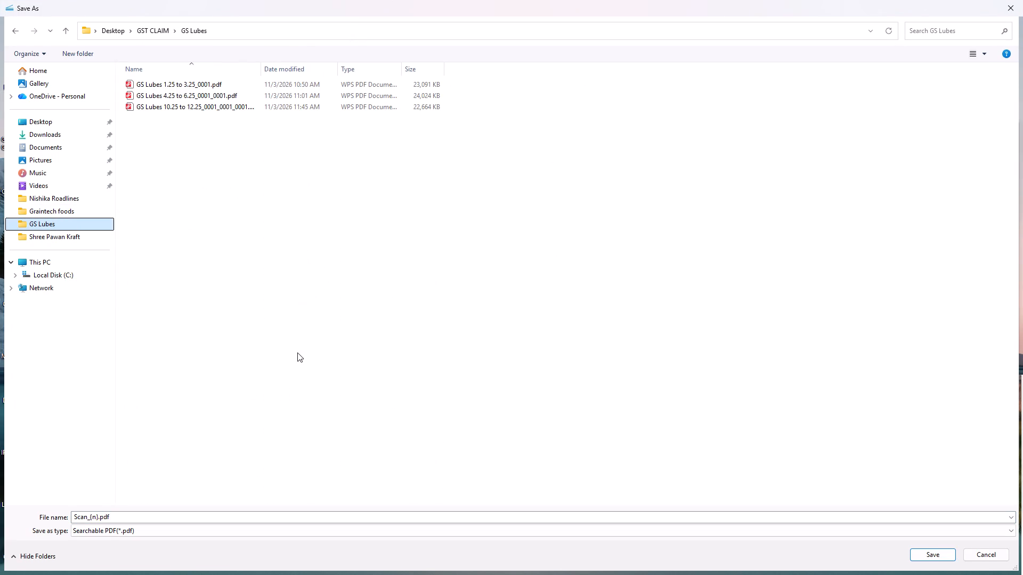
click(175, 80)
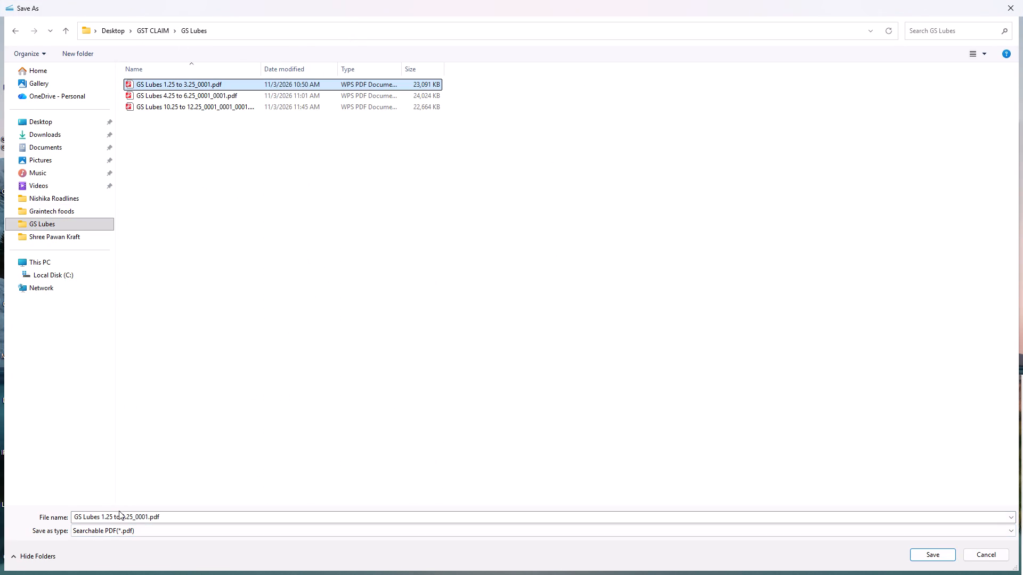
click(102, 516)
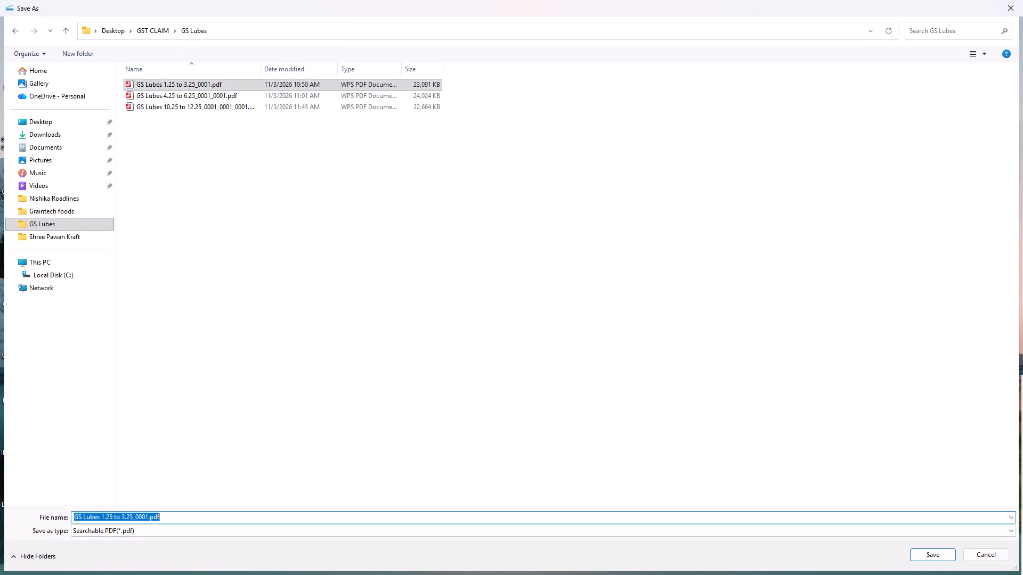
click(102, 516)
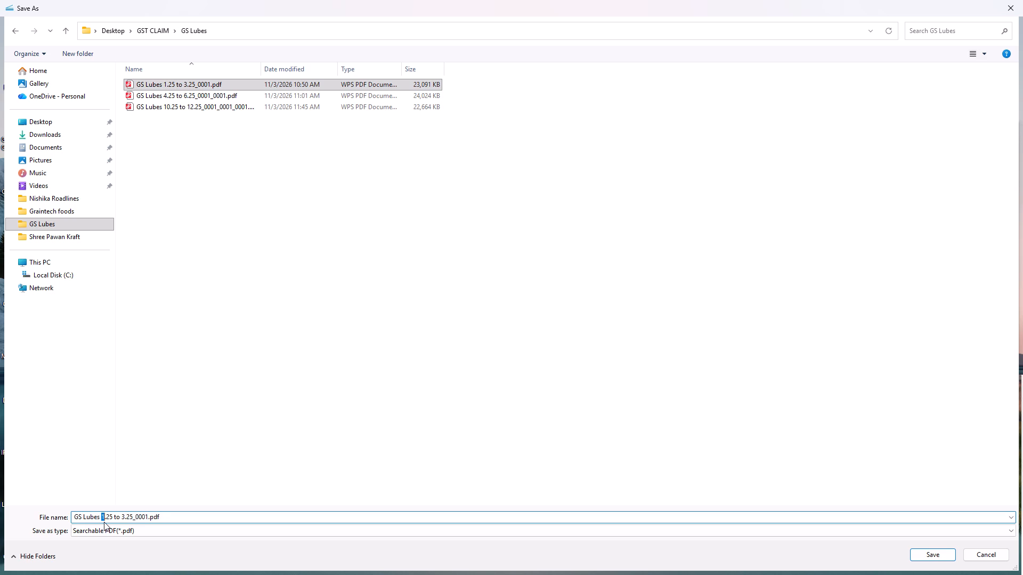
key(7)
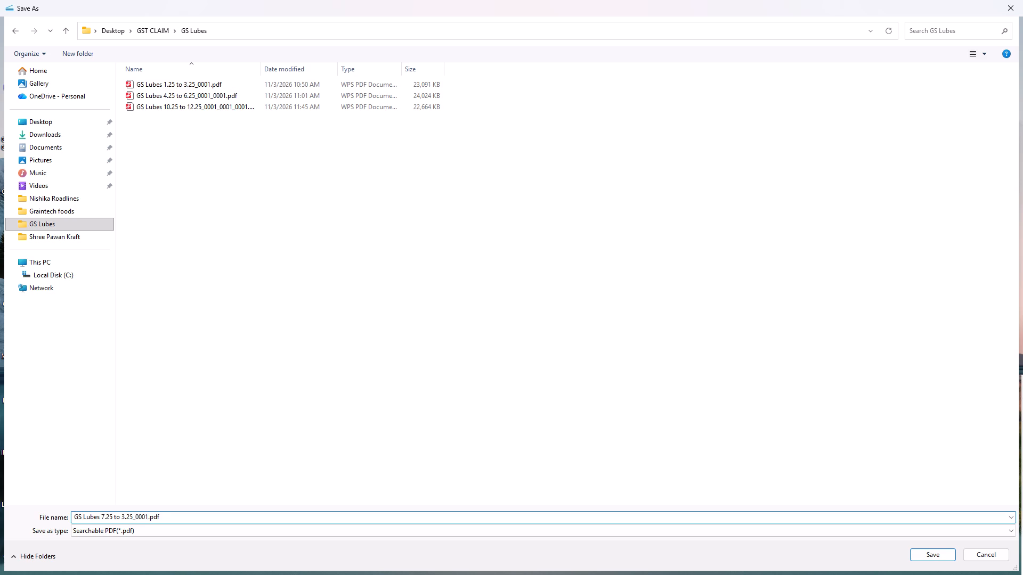
click(124, 514)
key(BackSpace)
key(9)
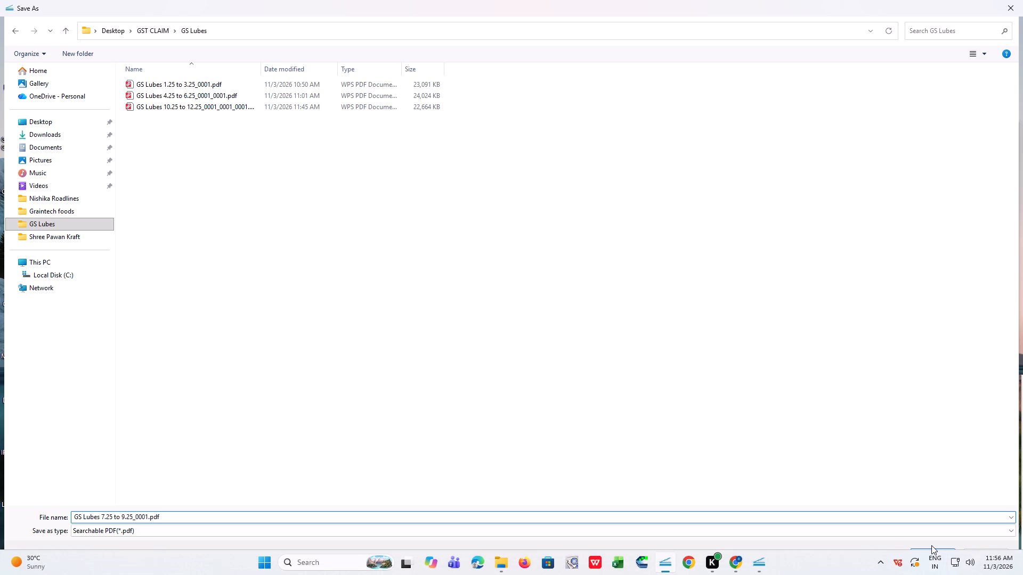